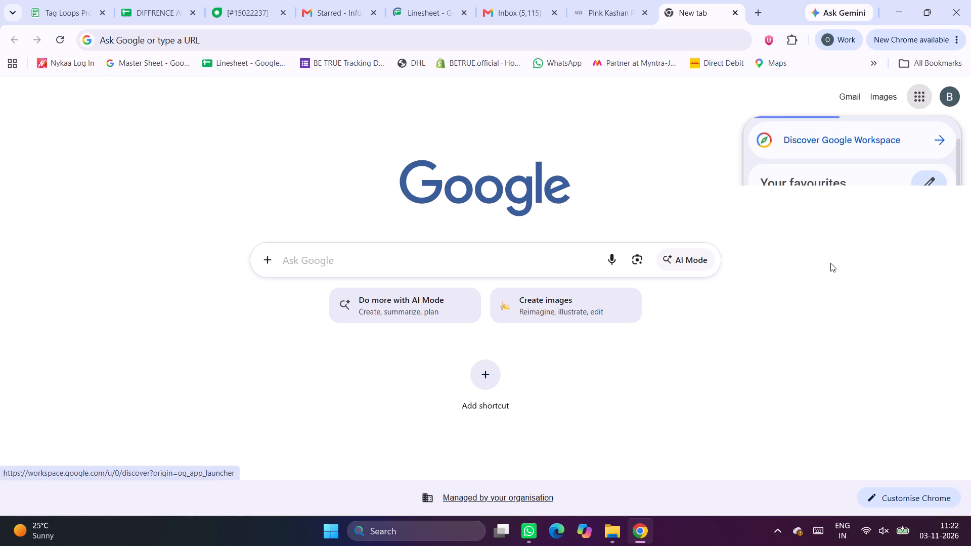
Open the Google Sheets home page in the new browser tab to reach the account's spreadsheet list.
left_click(934, 358)
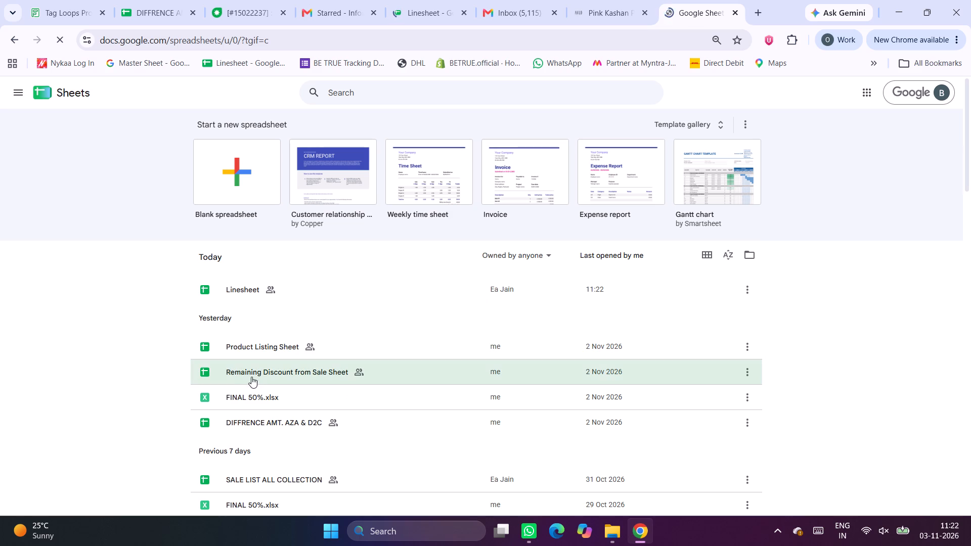
Open the Remaining Discount from Sale Sheet spreadsheet.
left_click(287, 376)
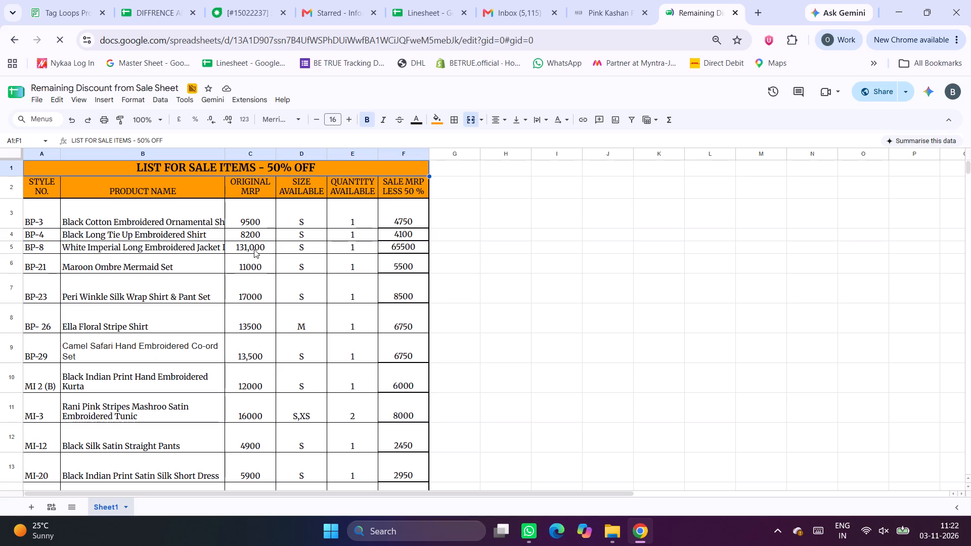
Search the AVLD store for Black Cotton Embroidered Ornamental Shirt Dress, using the name copied from the sale sheet, and check its listed price.
left_click(156, 226)
key("ctrl+c")
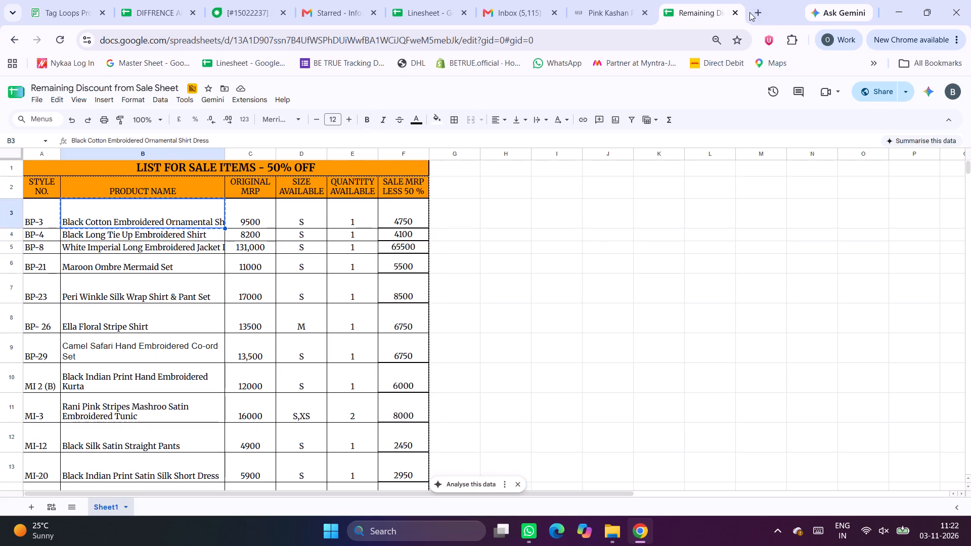
left_click(641, 0)
left_click_drag(641, 0, 695, 0)
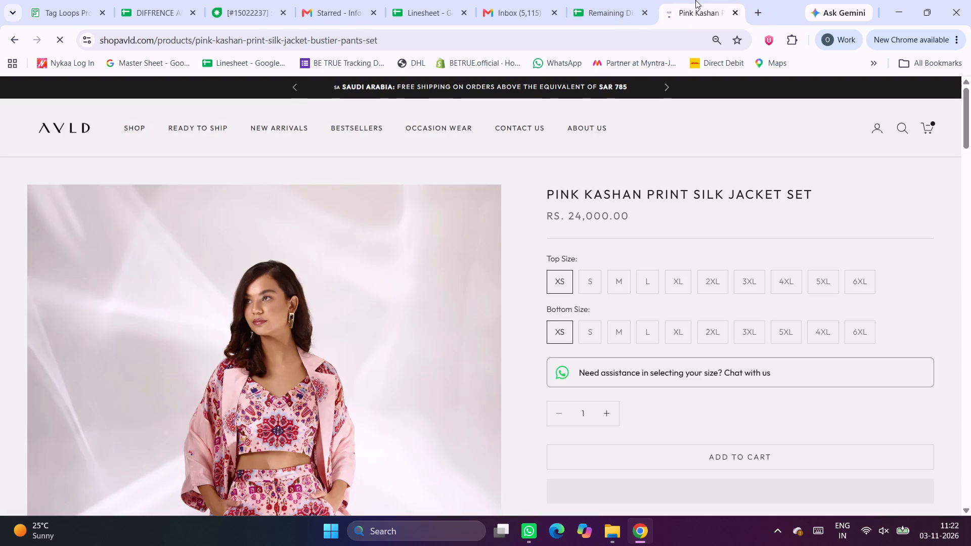
left_click(903, 129)
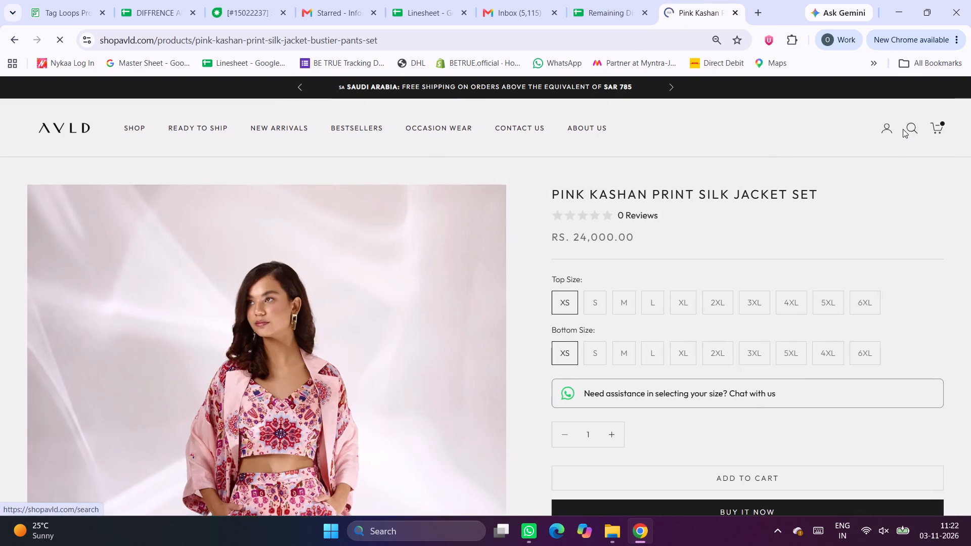
key("ctrl+v")
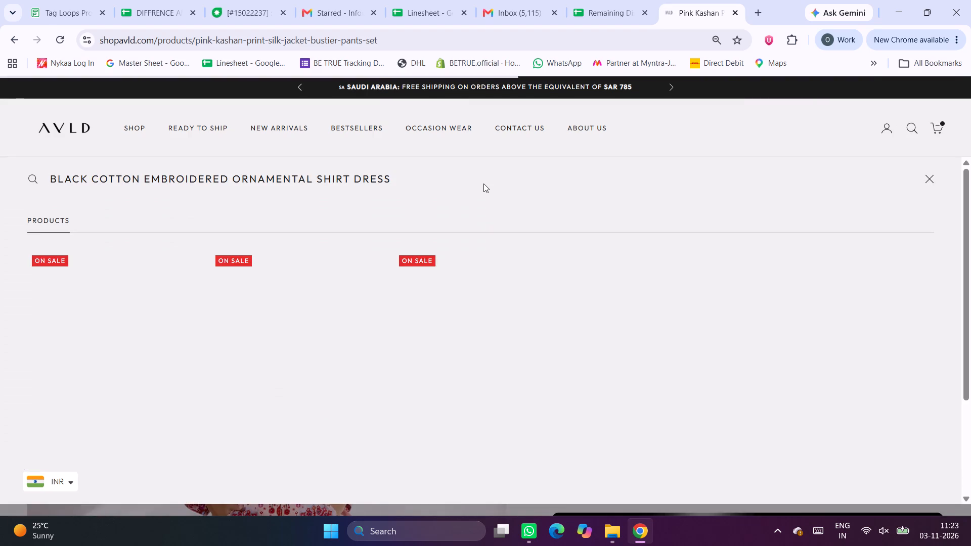
scroll(483, 184, "down", 1)
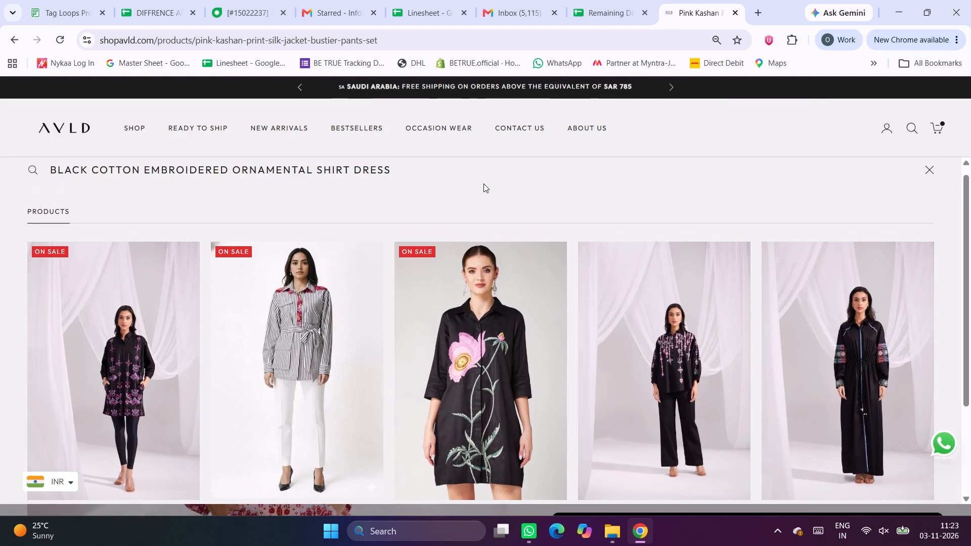
scroll(483, 184, "down", 2)
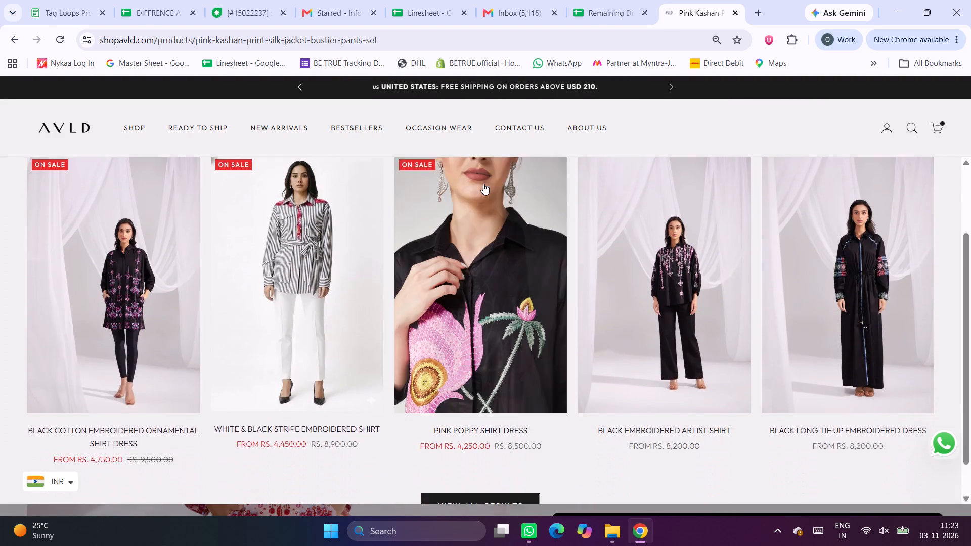
scroll(483, 184, "down", 1)
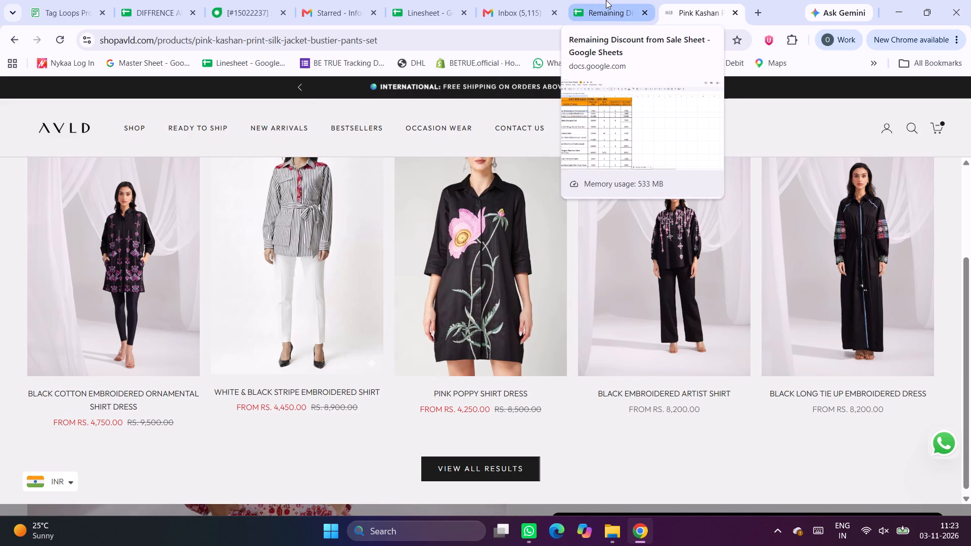
Return to the sale sheet and review the 50% off items, including the BP-3 and MI 2 (B) rows.
left_click(606, 0)
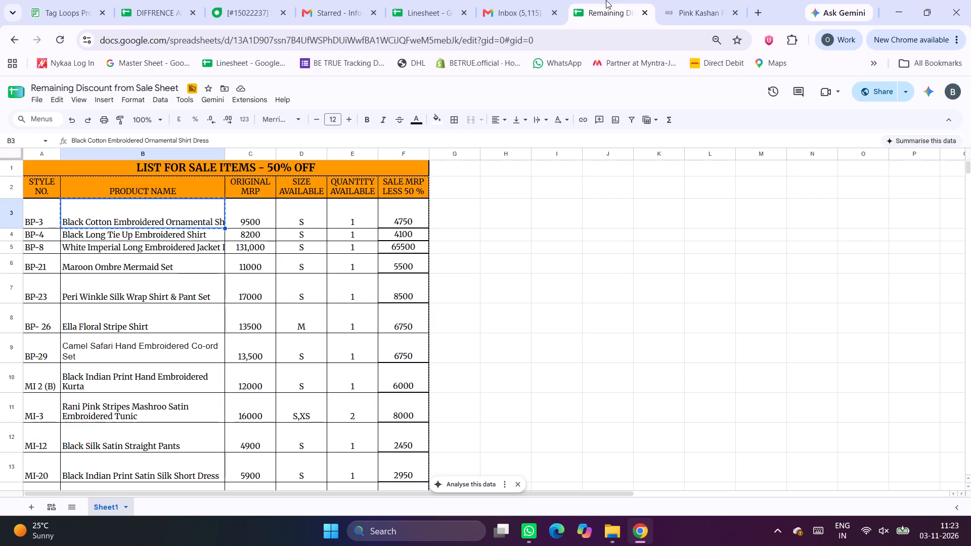
left_click(369, 337)
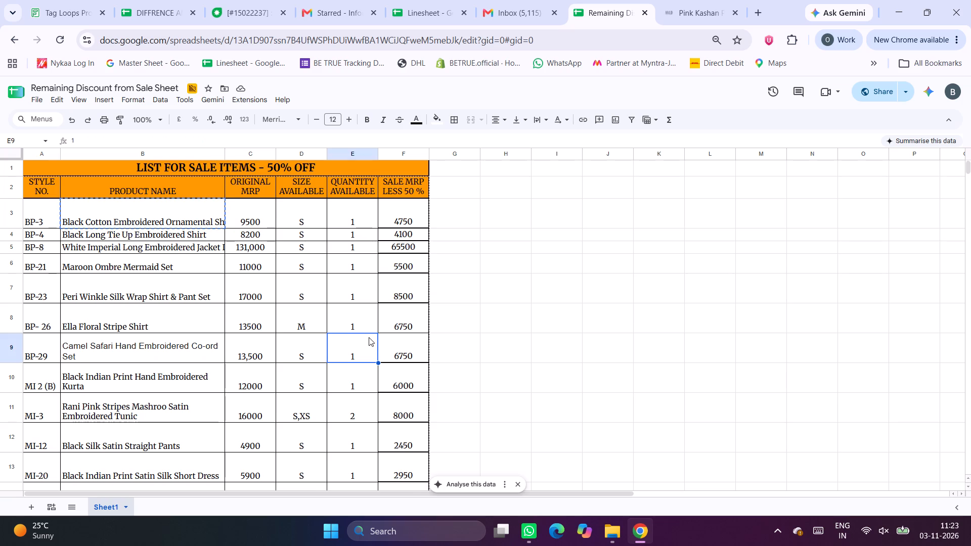
scroll(369, 337, "down", 3)
scroll(369, 333, "up", 5)
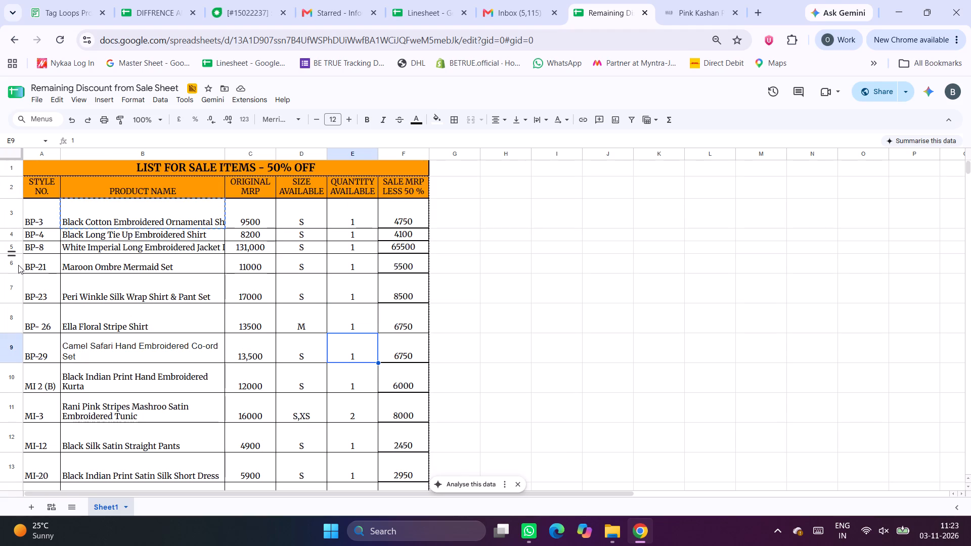
left_click(16, 224)
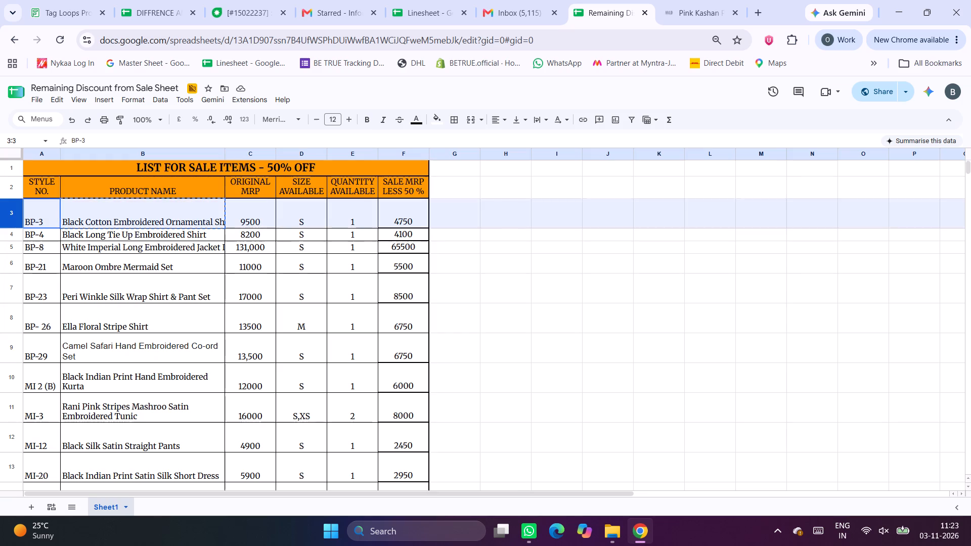
left_click(141, 204)
scroll(151, 331, "down", 3)
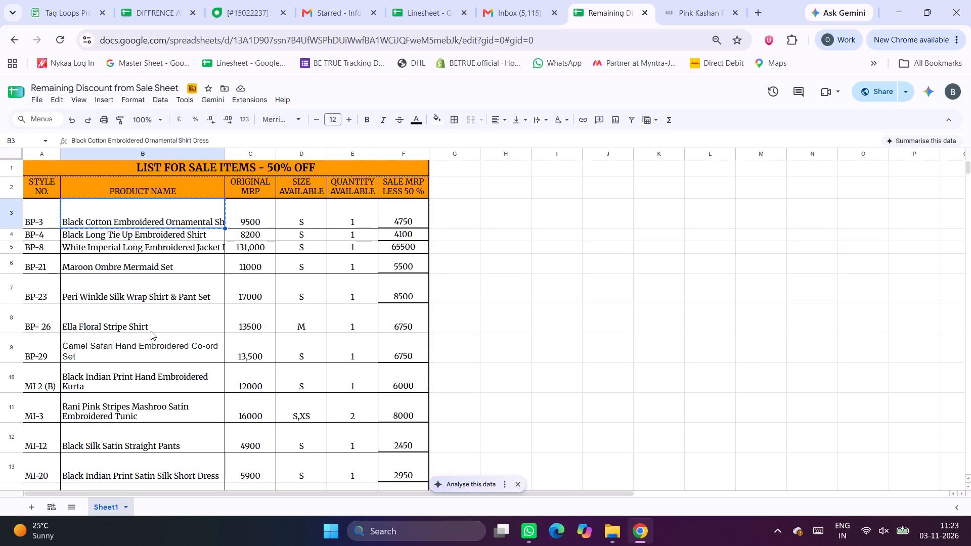
scroll(151, 331, "down", 2)
scroll(151, 331, "up", 6)
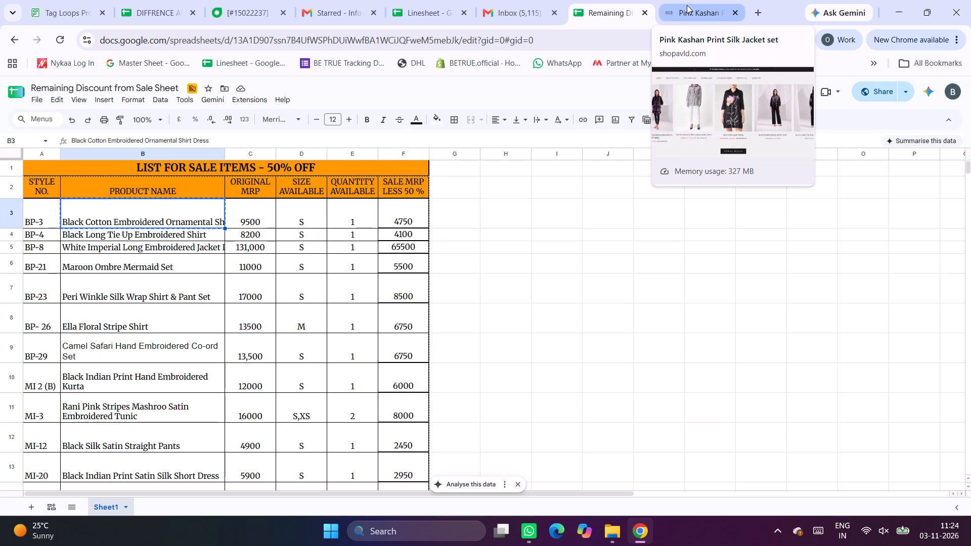
left_click(45, 383)
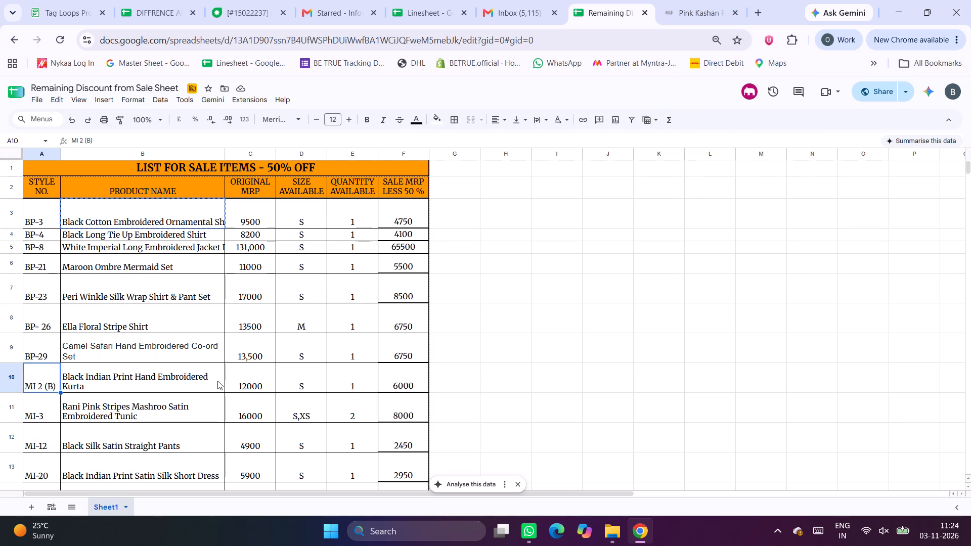
left_click(217, 381)
left_click(217, 381)
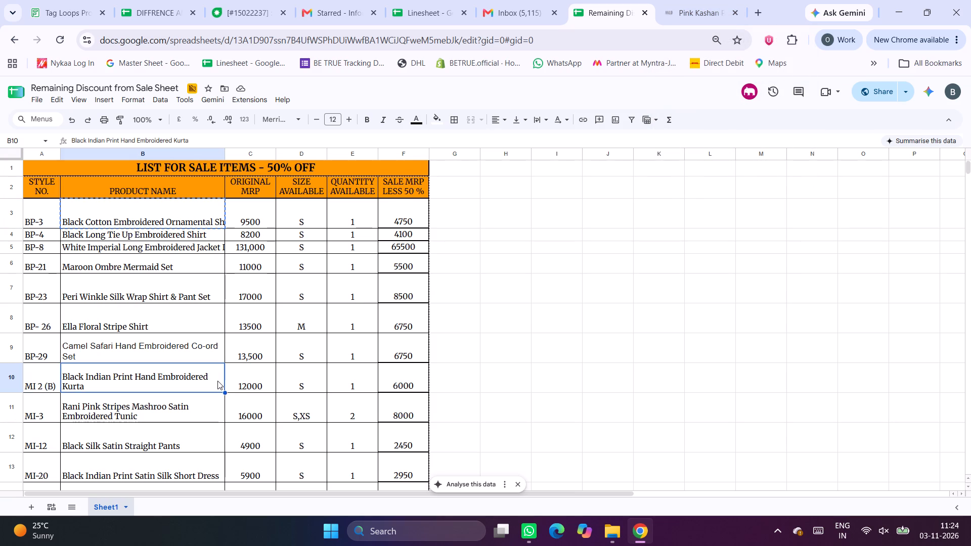
left_click(525, 333)
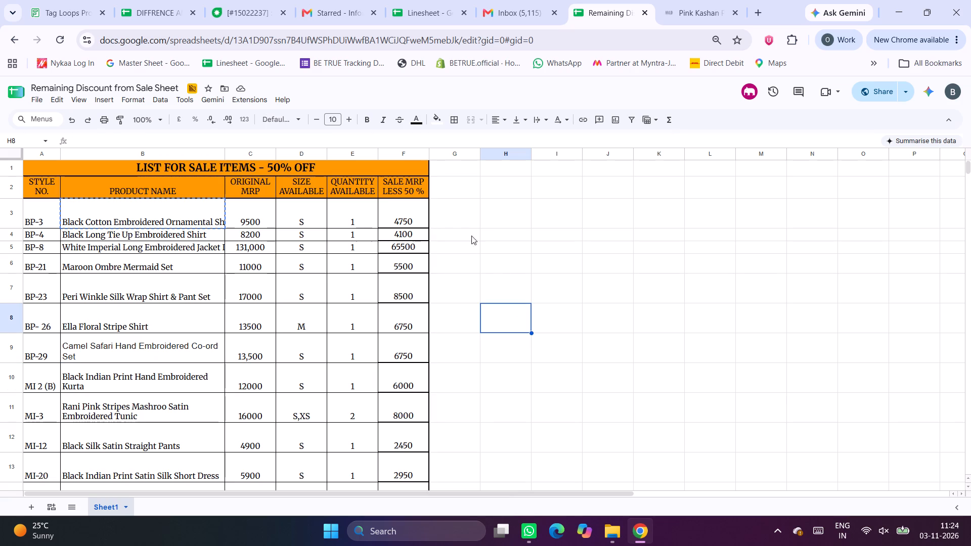
scroll(401, 321, "down", 1)
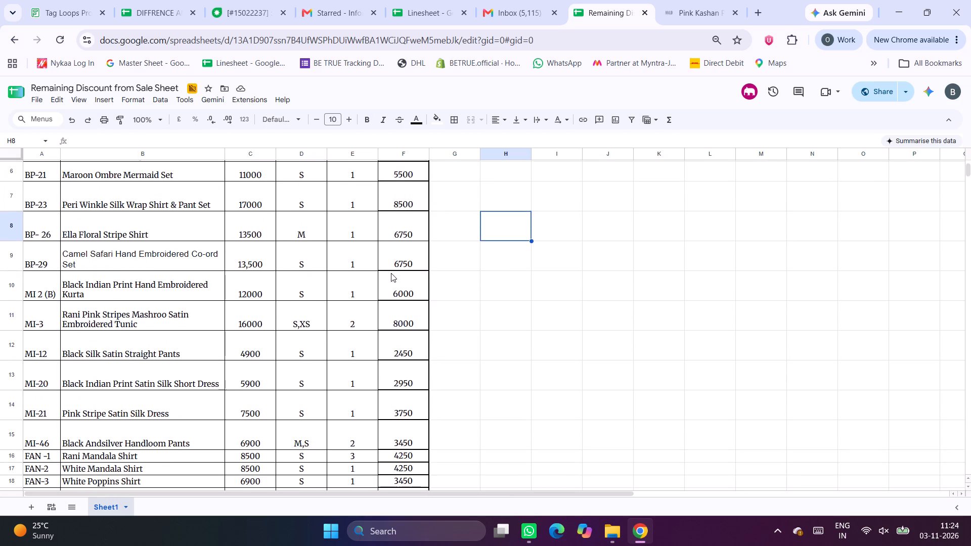
scroll(314, 293, "up", 1)
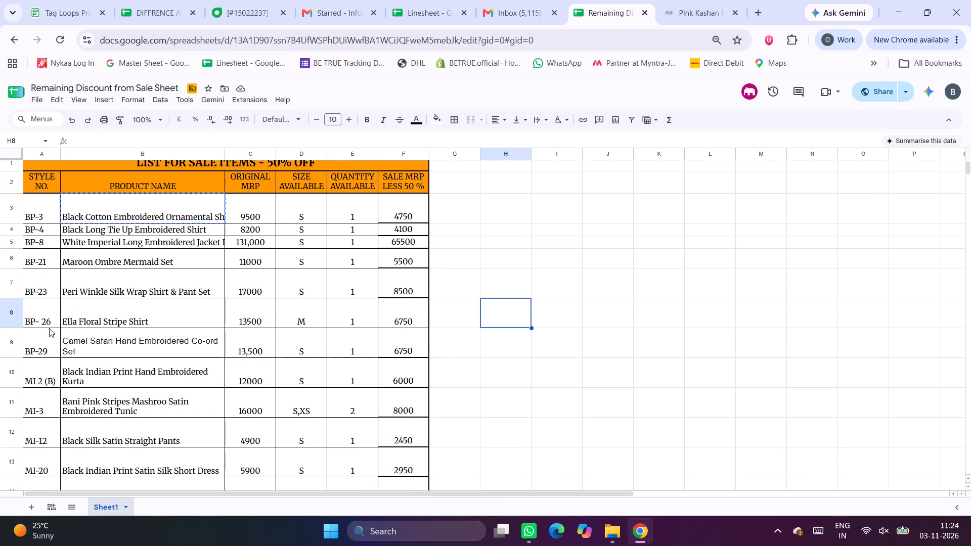
Copy the BP-3 product name from the sale sheet again and compare its row with the AVLD store listing.
left_click(110, 210)
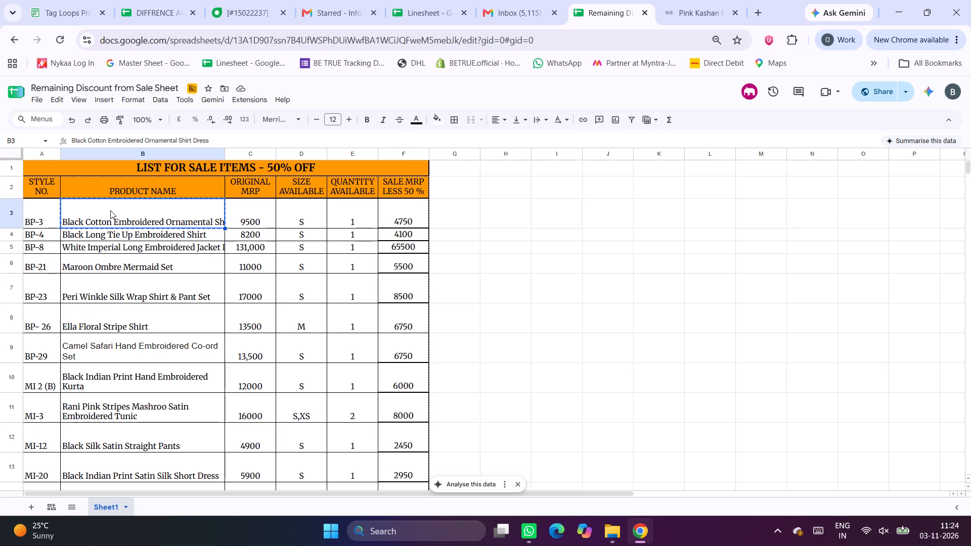
key("ctrl+c")
left_click(700, 0)
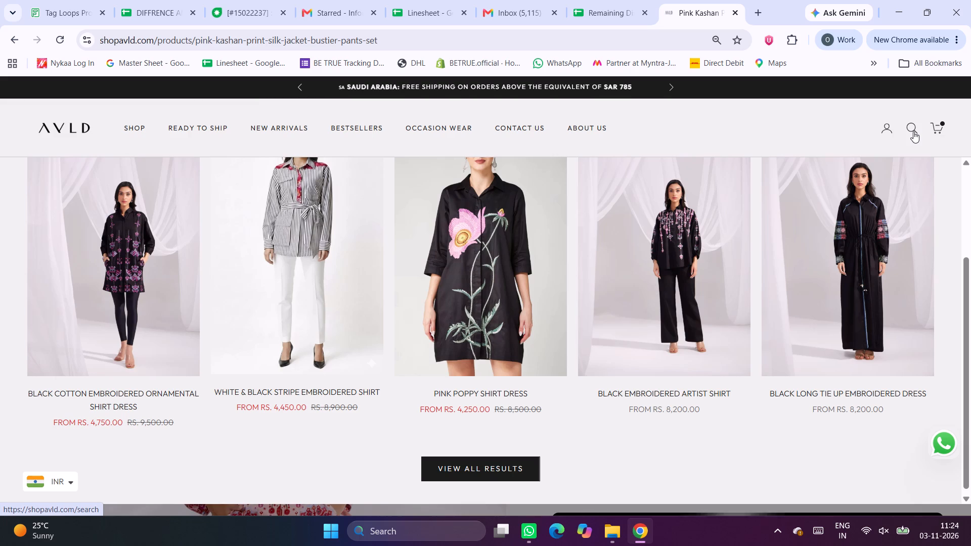
left_click(581, 0)
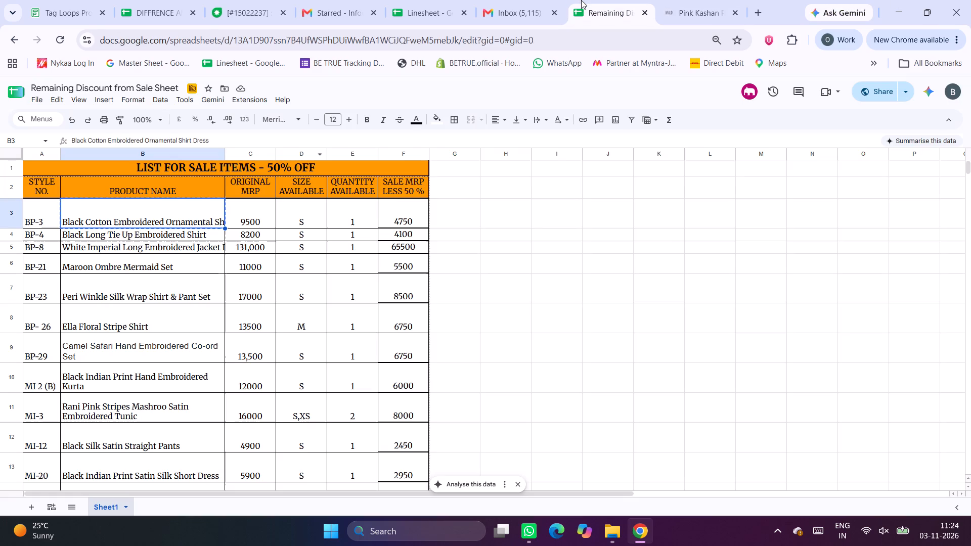
left_click(725, 0)
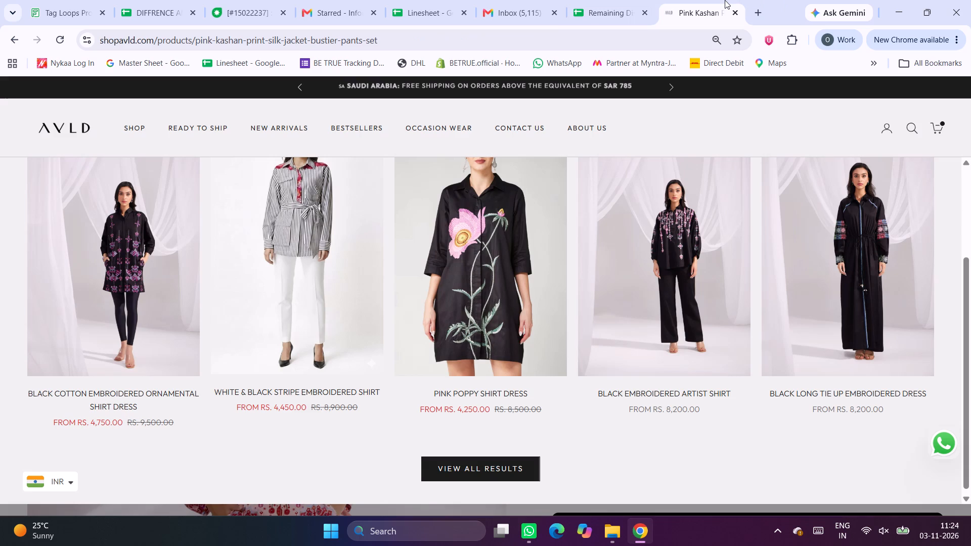
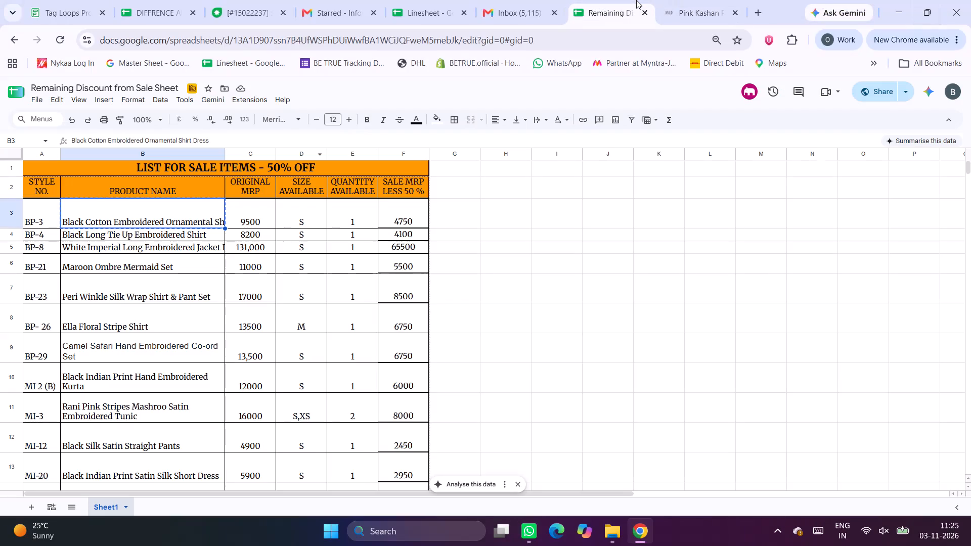
Review the sale sheet's 50% off list down to the AN-24 row, checking back against the AVLD store search results.
scroll(436, 396, "down", 3)
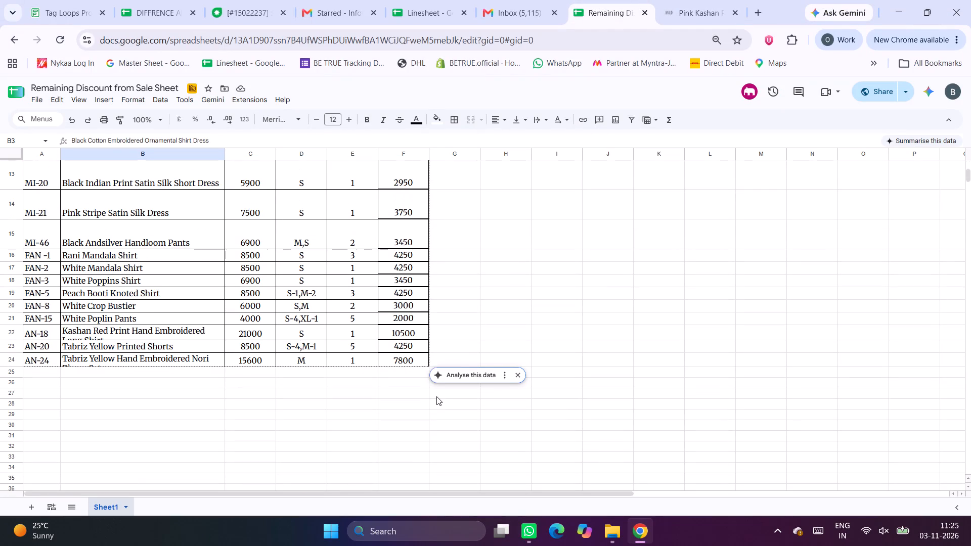
left_click(693, 0)
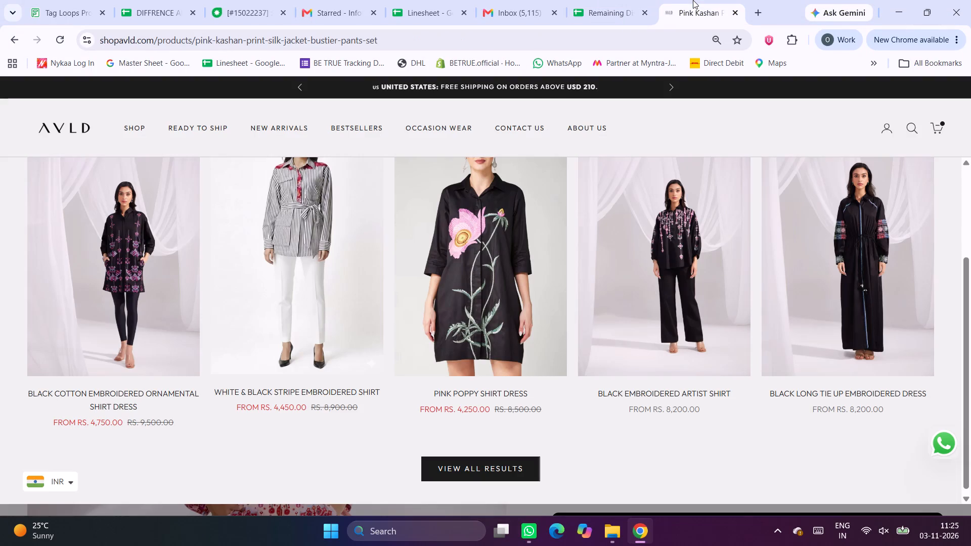
left_click(603, 0)
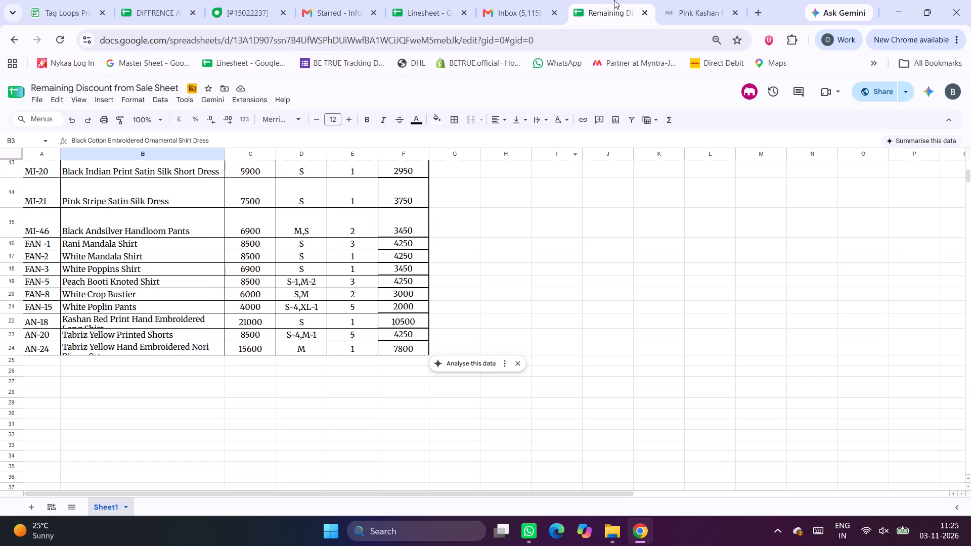
scroll(224, 362, "up", 4)
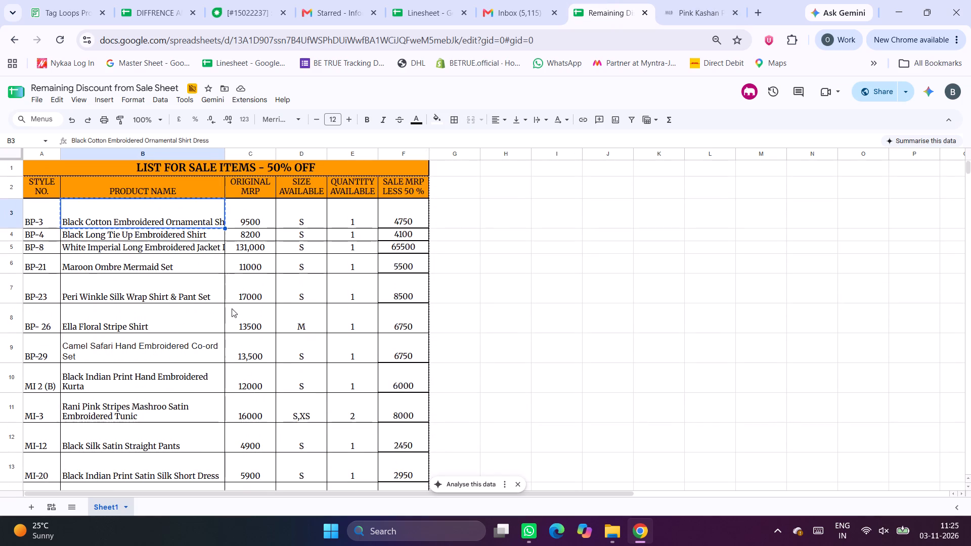
Search the AVLD store for Black Long Tie Up Embroidered Shirt, using the BP-4 name copied from the sale sheet, and check its listed price.
left_click(153, 233)
key("ctrl+c")
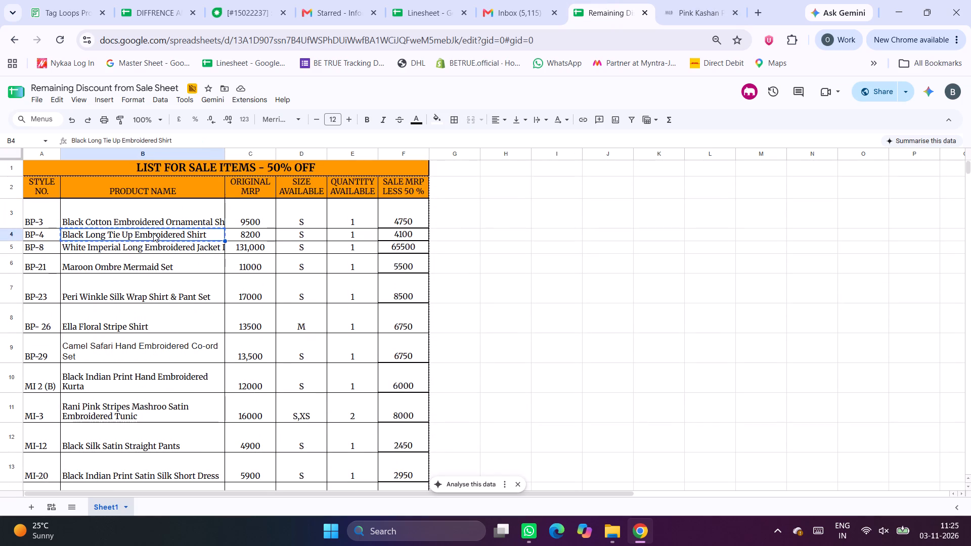
left_click(680, 0)
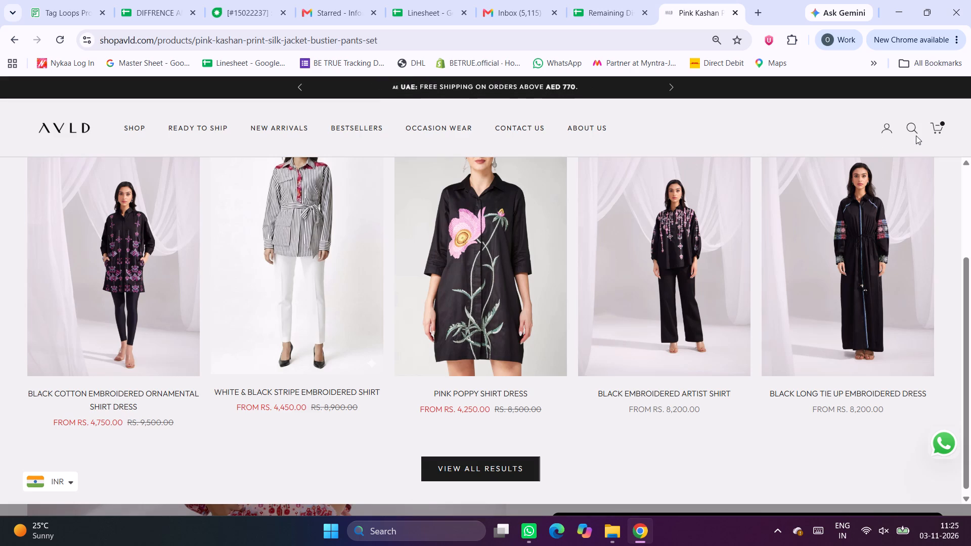
left_click(916, 135)
left_click(909, 124)
left_click(906, 126)
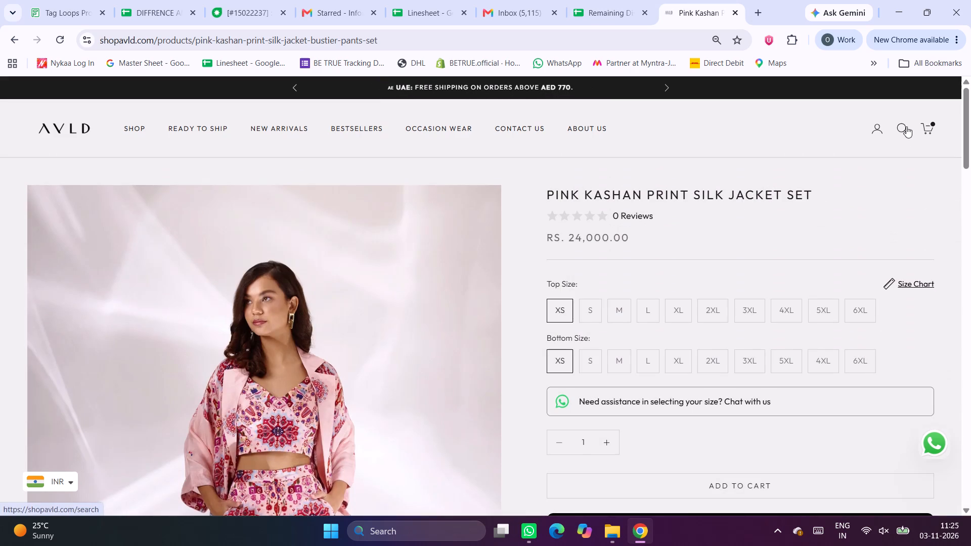
scroll(395, 337, "up", 5)
key("ctrl+v")
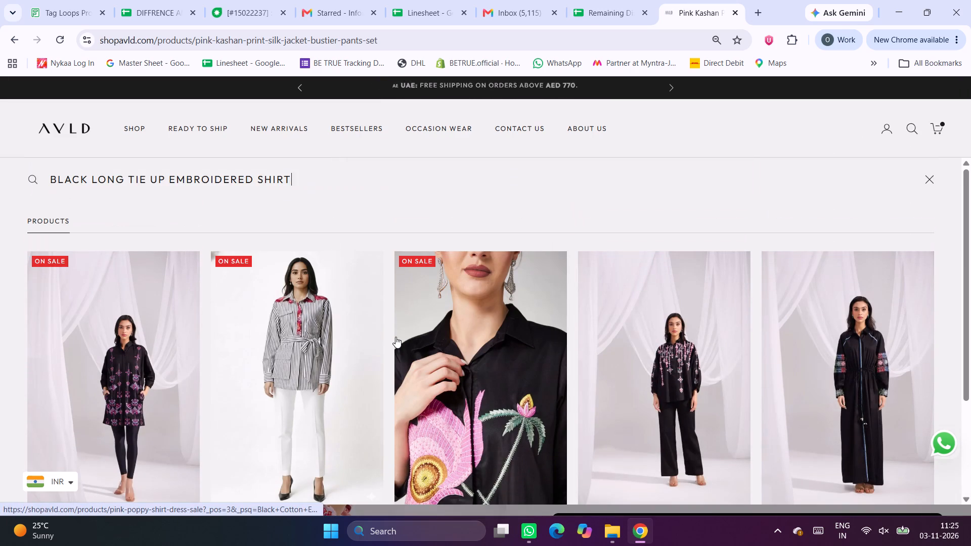
scroll(395, 337, "down", 1)
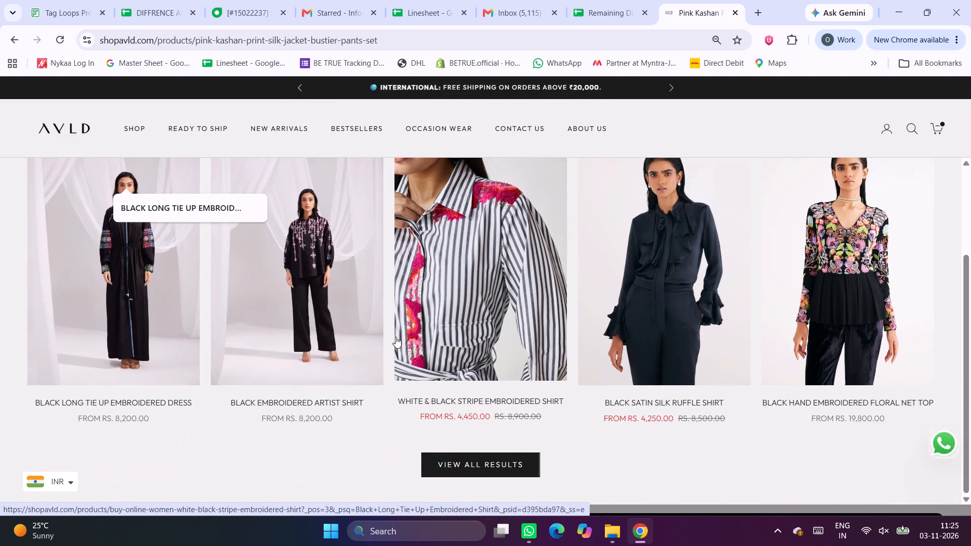
scroll(395, 337, "down", 2)
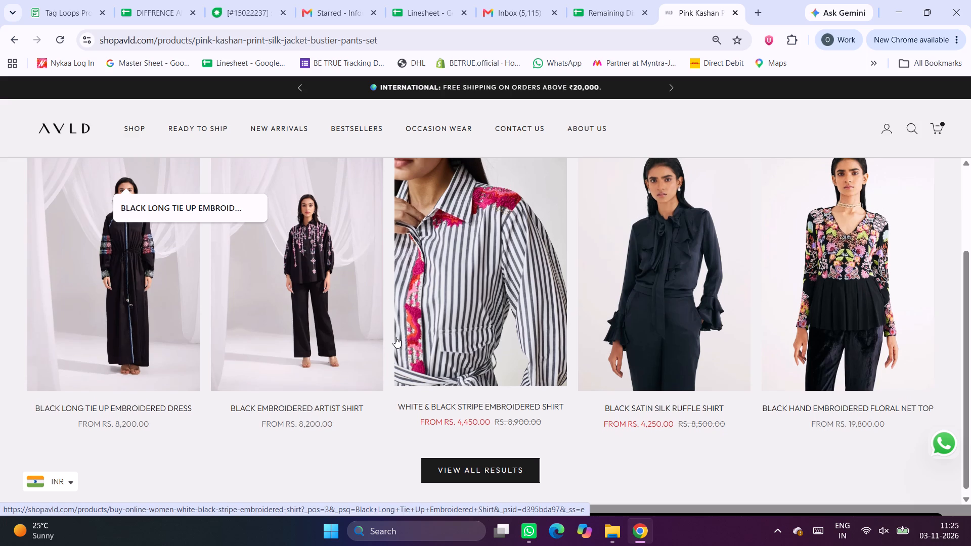
scroll(395, 337, "down", 1)
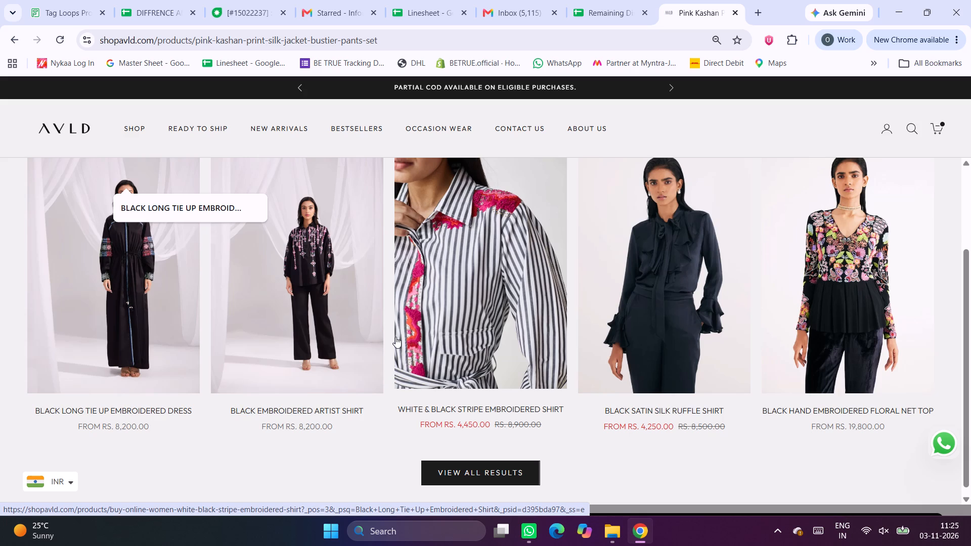
left_click(570, 0)
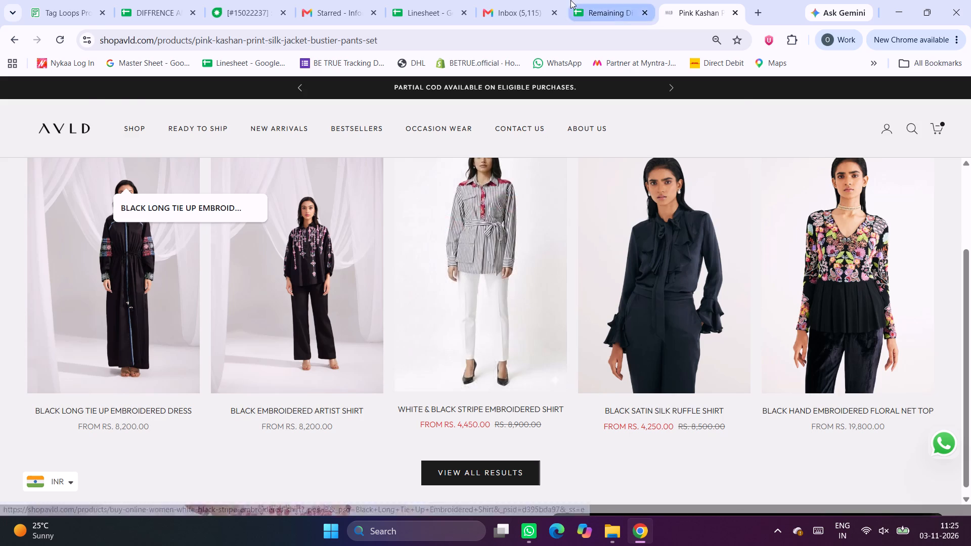
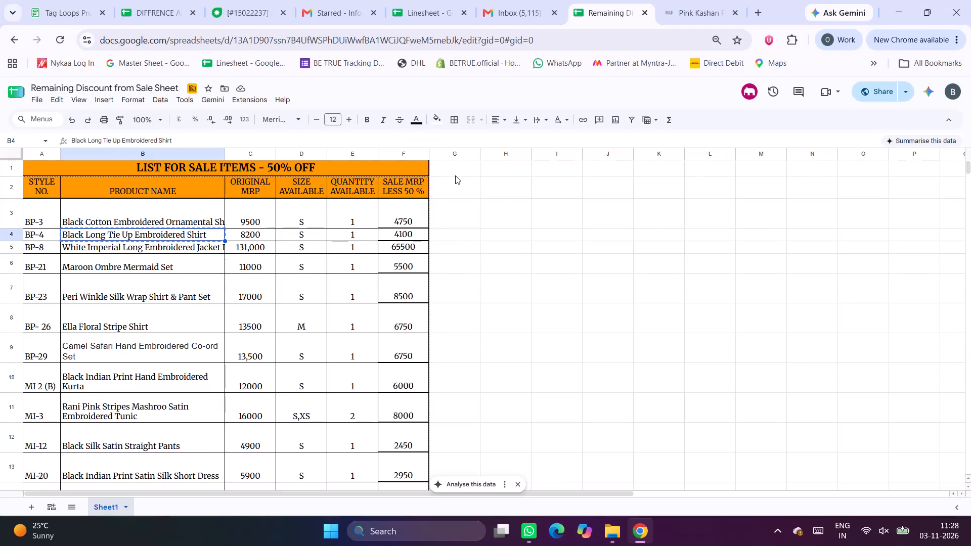
Add a "Link" column header in G2 and copy the orange header formatting from Product Name onto G1:G2.
left_click(452, 179)
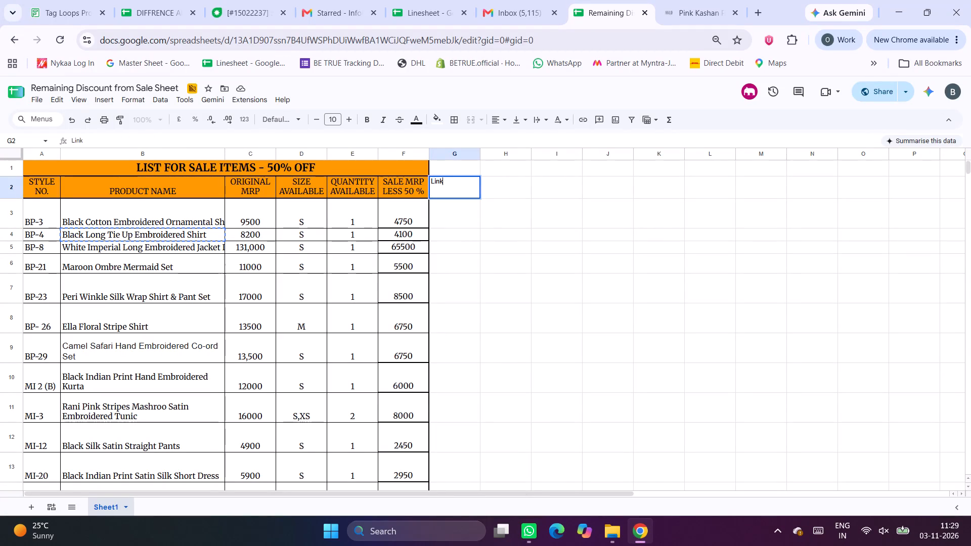
left_click(152, 183)
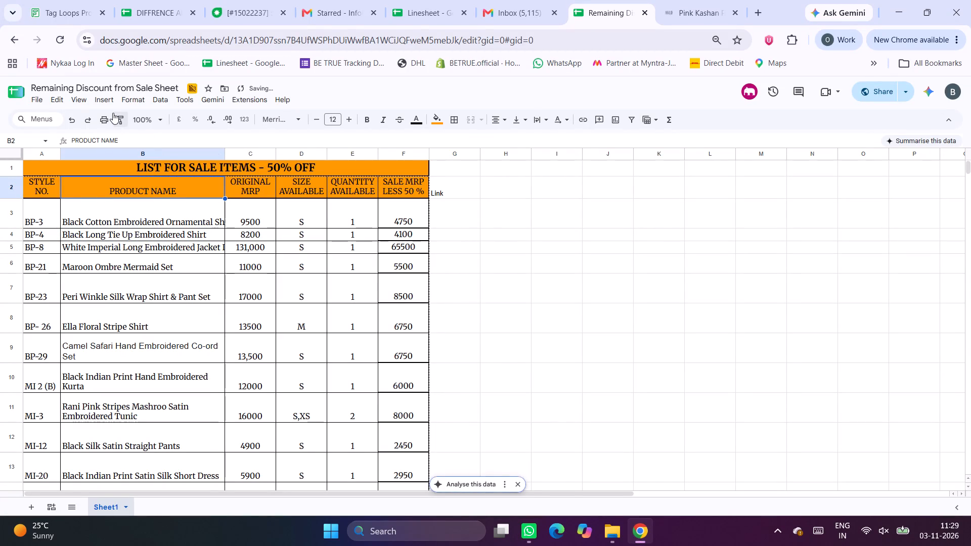
left_click(113, 113)
left_click_drag(446, 180, 450, 162)
left_click(466, 166)
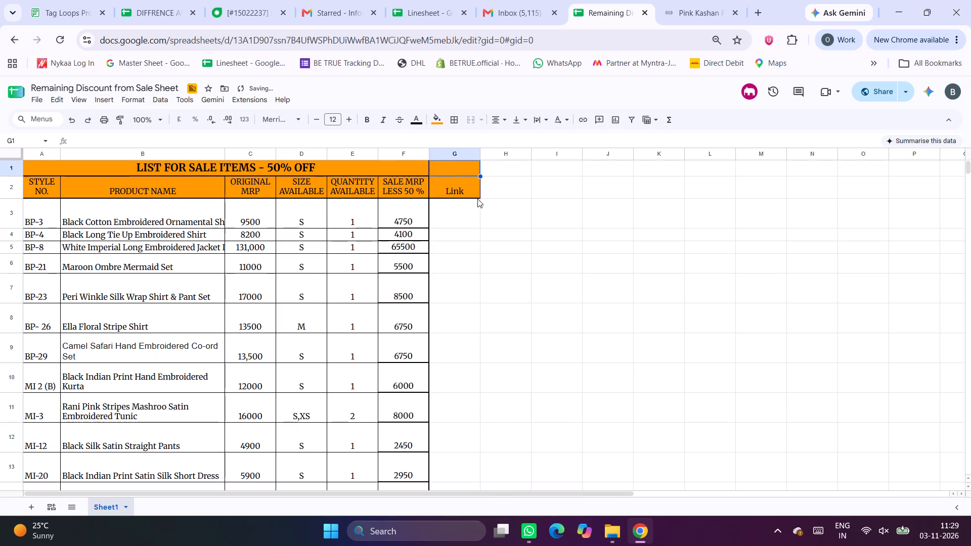
Select the empty Link cell in the BP-3 row.
scroll(461, 189, "down", 1)
left_click(446, 184)
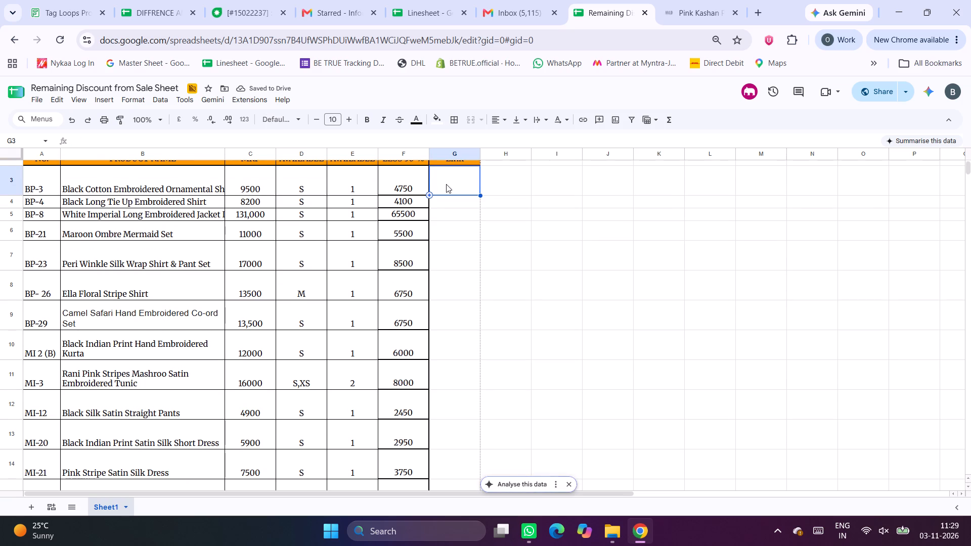
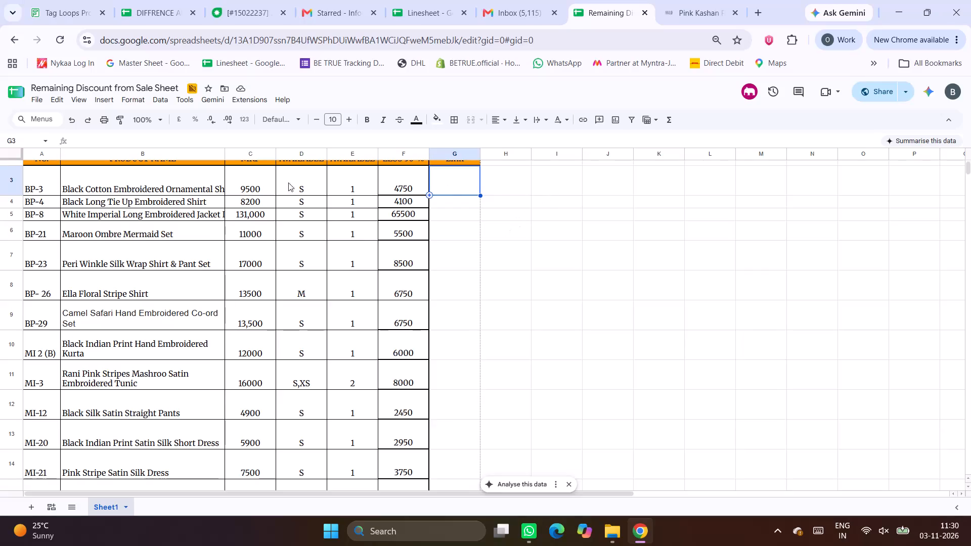
Open the Black Long Tie Up Embroidered Dress listing on the AVLD store and paste its URL into the Link cell for BP-4.
left_click(161, 189)
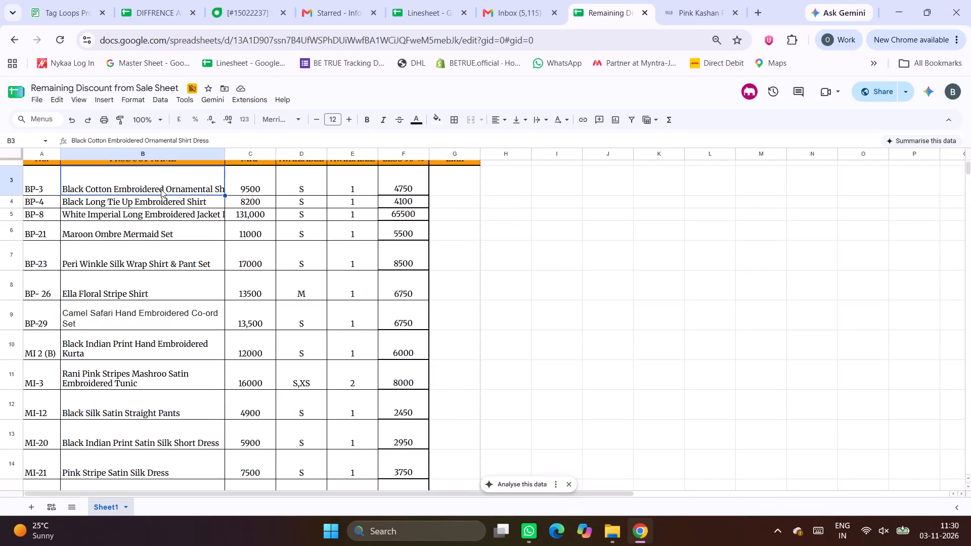
key("ctrl+c")
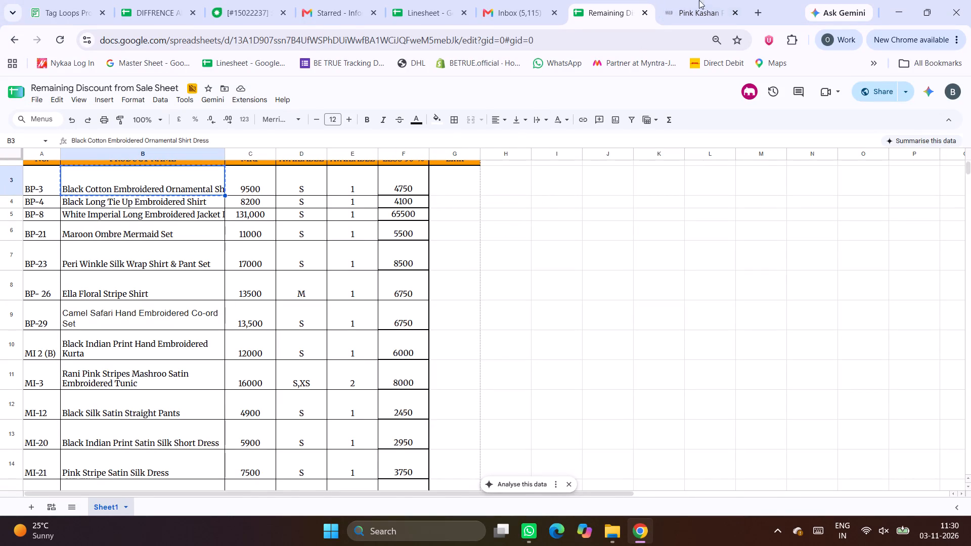
left_click(708, 0)
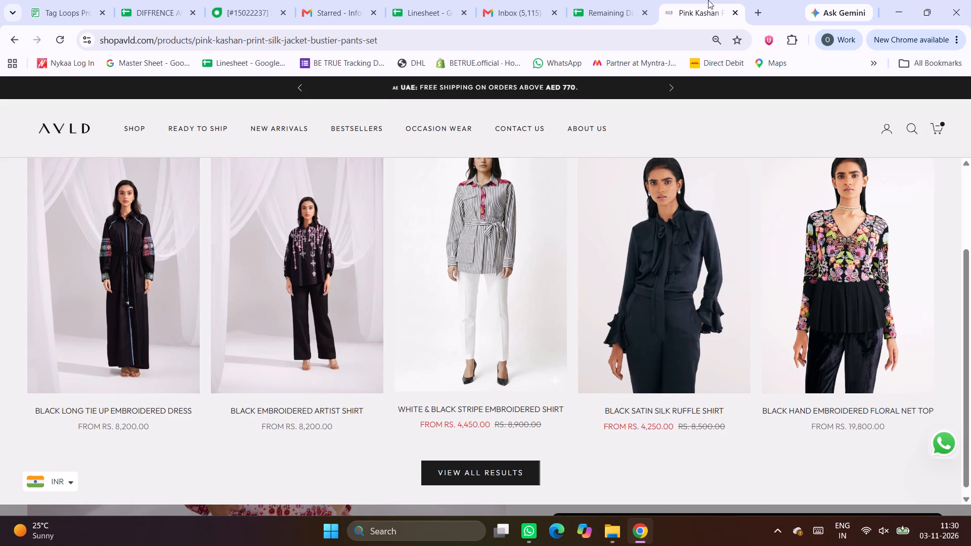
scroll(650, 259, "up", 6)
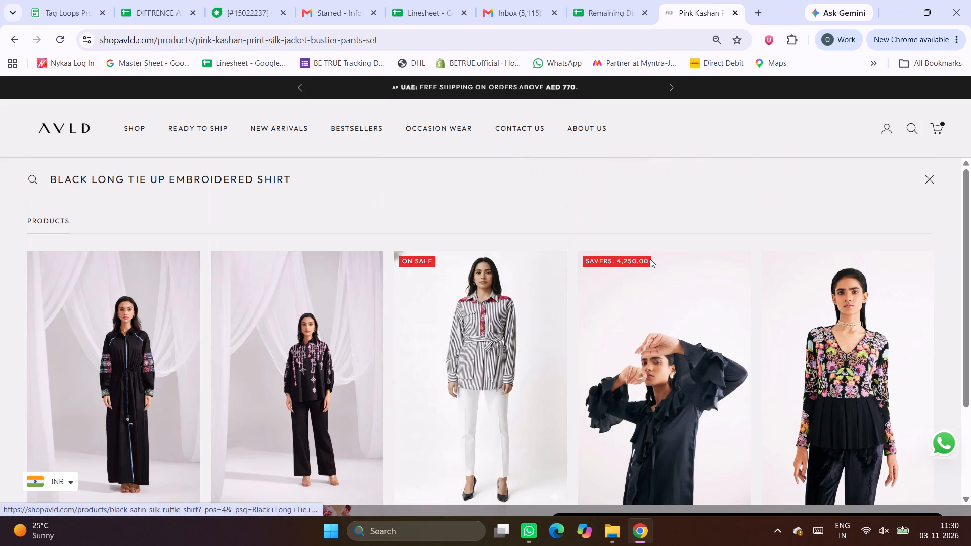
scroll(395, 203, "down", 2)
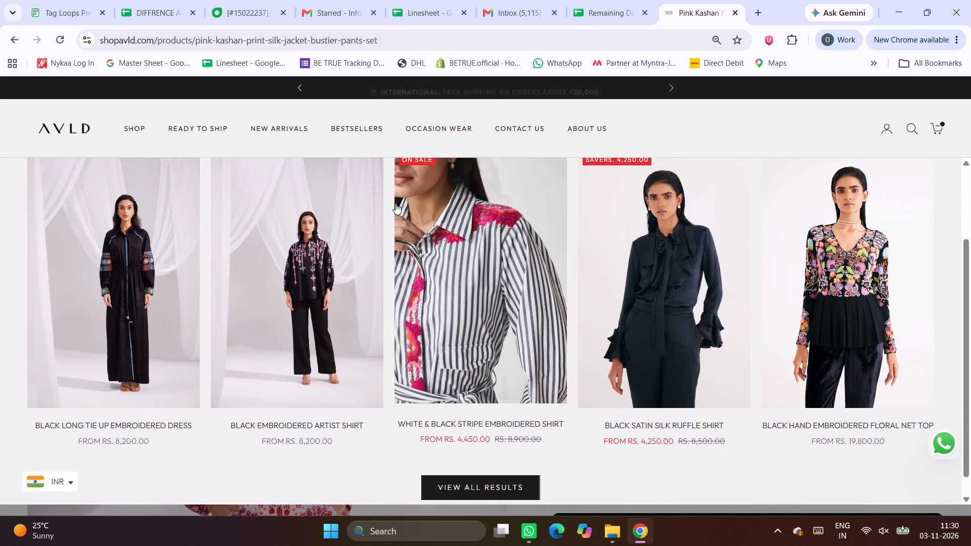
left_click(151, 320)
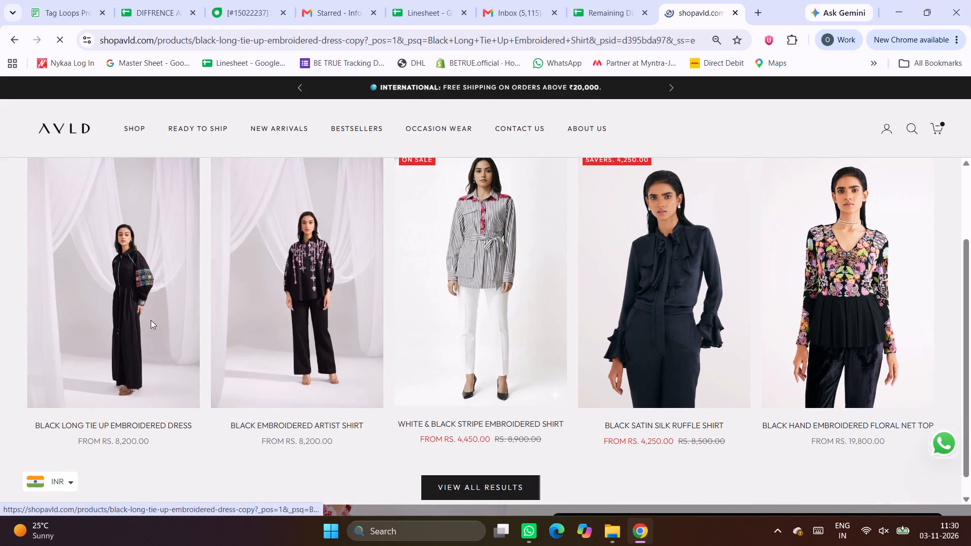
left_click(497, 39)
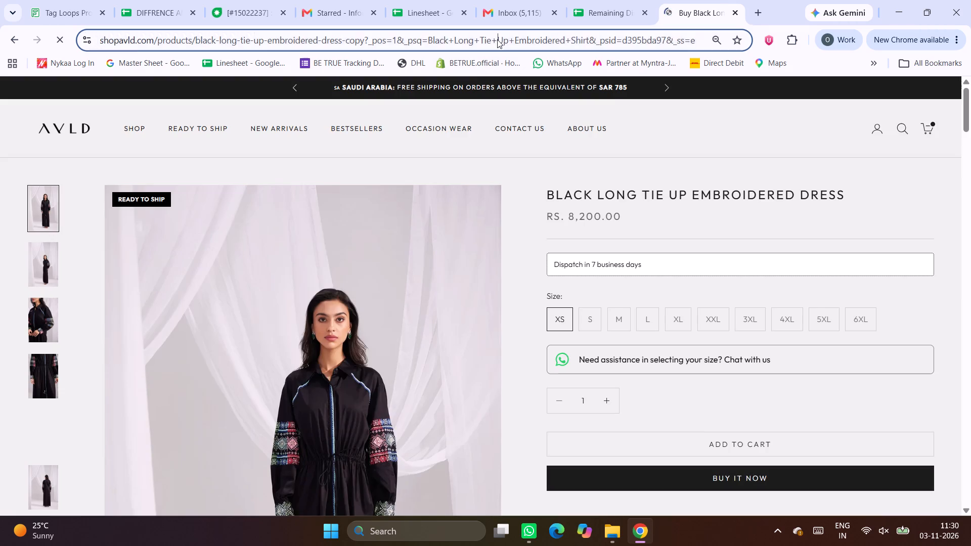
key("ctrl+x")
left_click(644, 0)
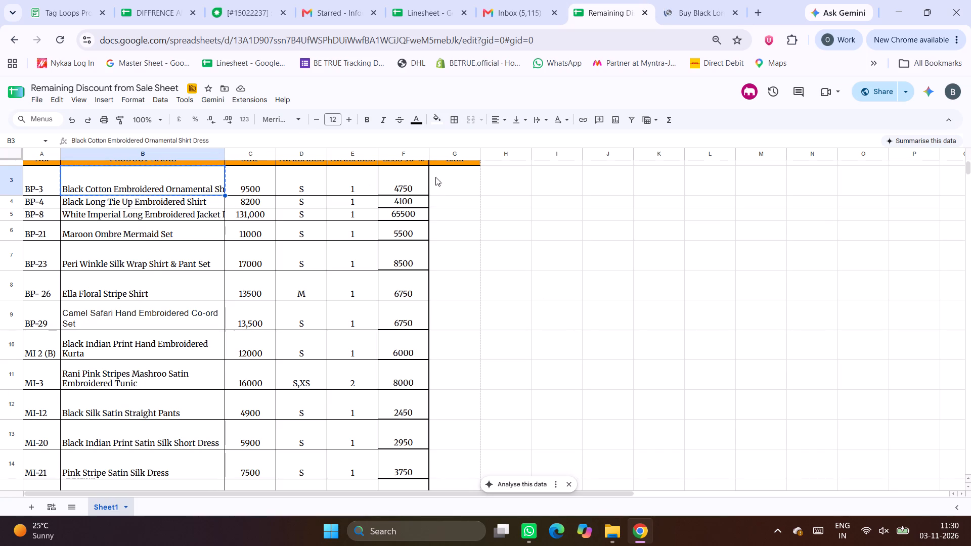
left_click(455, 200)
key("ctrl+v")
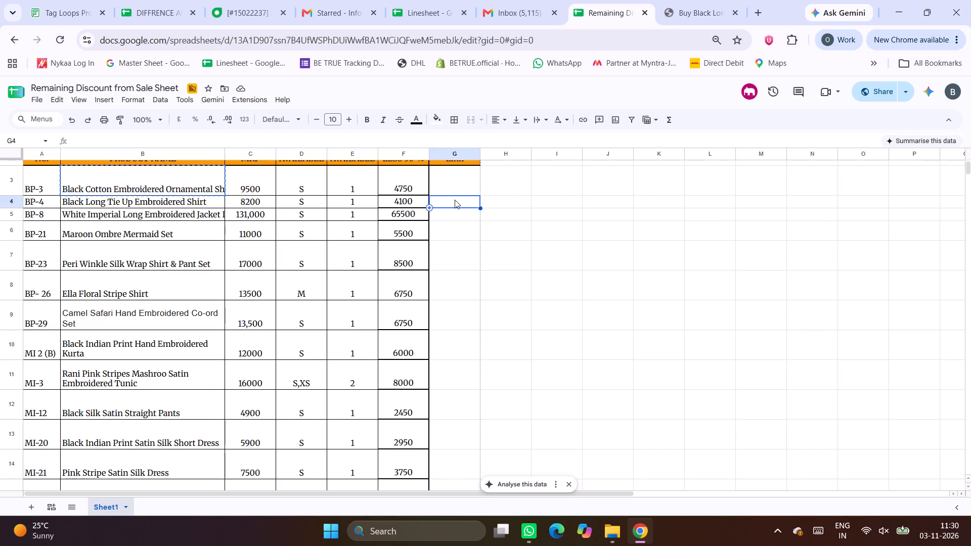
Search the AVLD store for Black Cotton Embroidered Ornamental Shirt Dress and record its listing URL in the Link cell for BP-3.
scroll(612, 243, "up", 1)
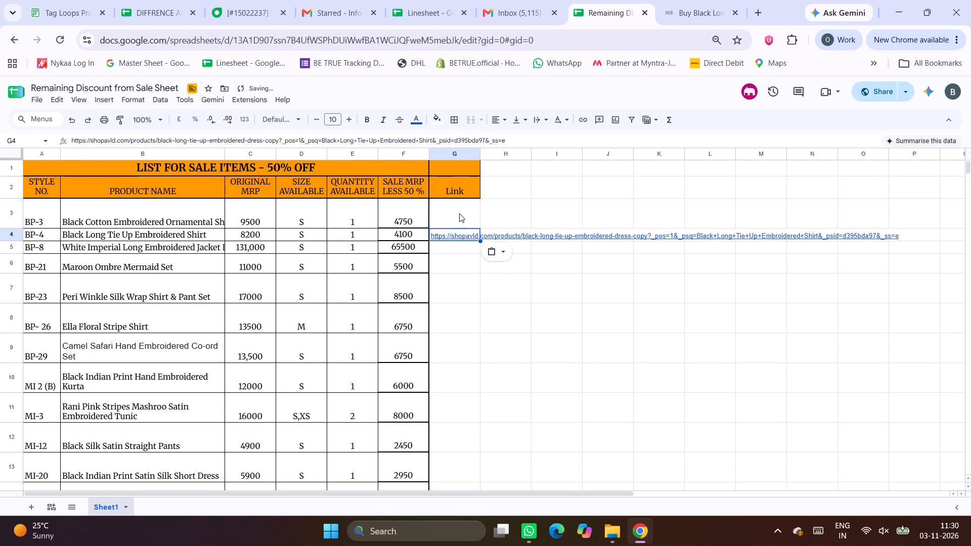
left_click(456, 212)
left_click(105, 210)
key("ctrl+c")
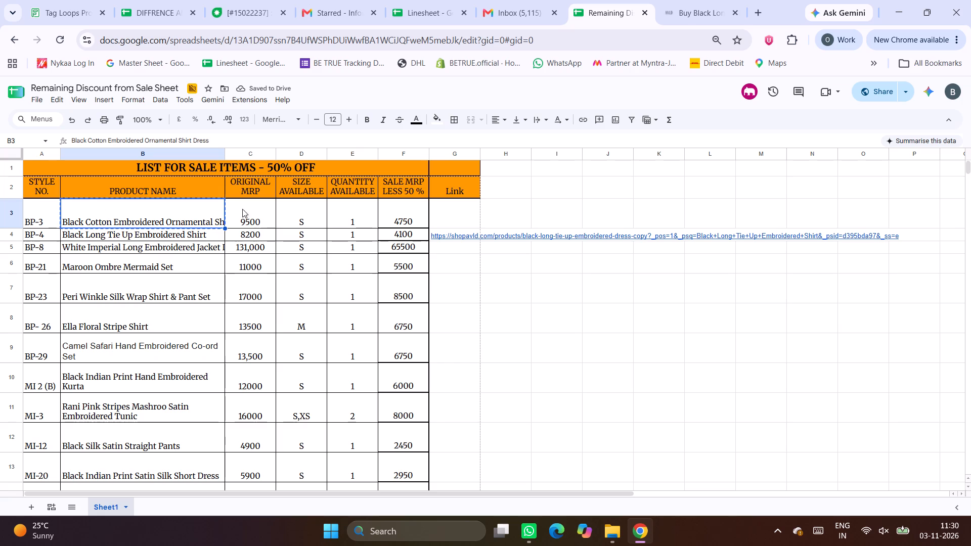
left_click(703, 0)
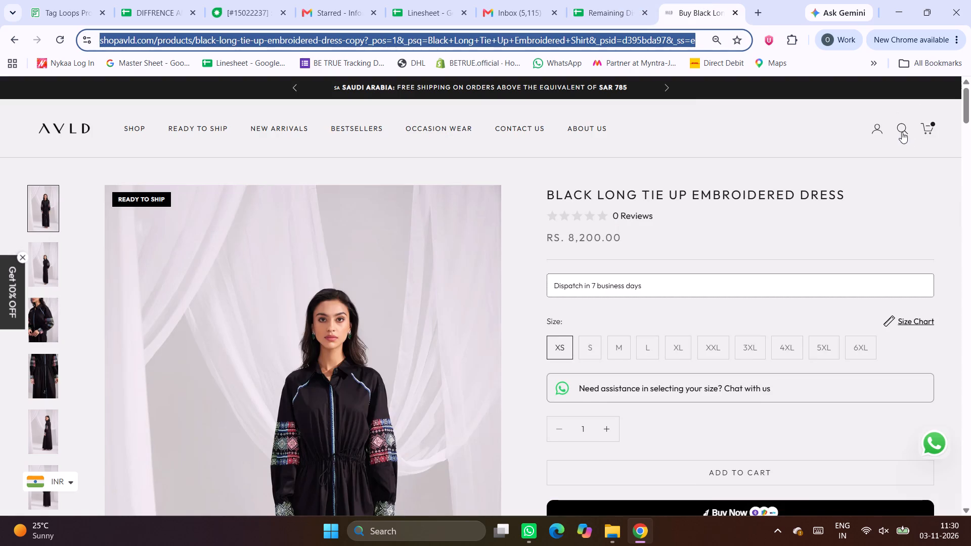
left_click(902, 132)
key("ctrl+v")
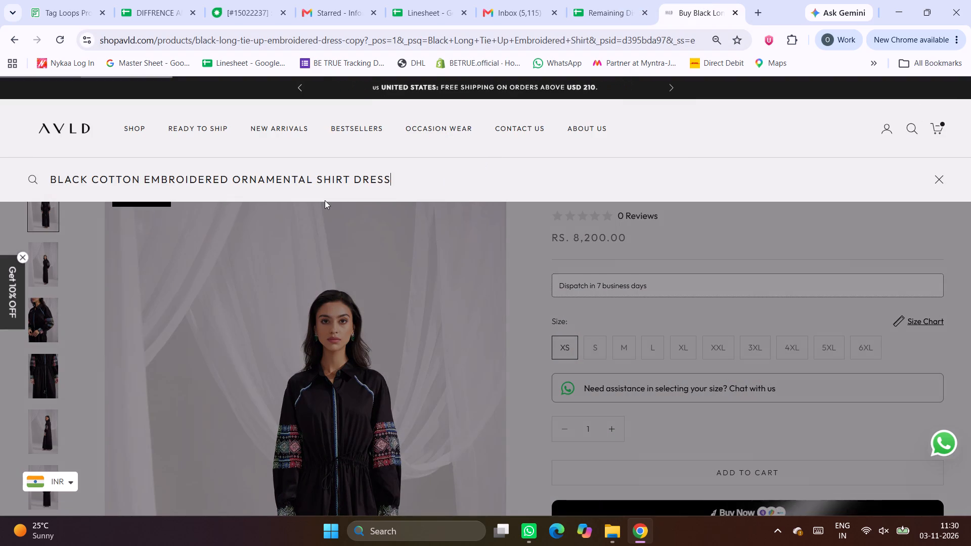
left_click(59, 361)
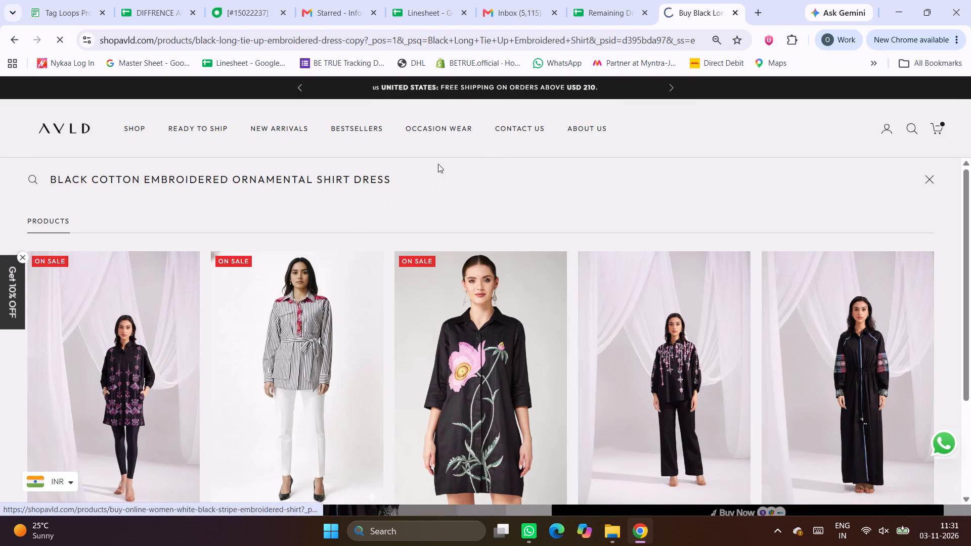
left_click(569, 44)
key("ctrl+x")
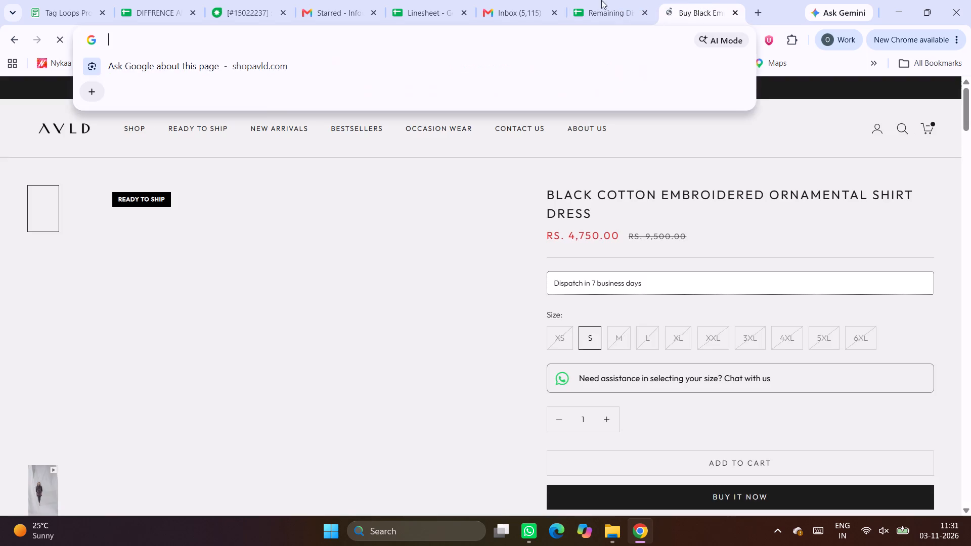
left_click(605, 0)
left_click(449, 208)
key("ctrl+v")
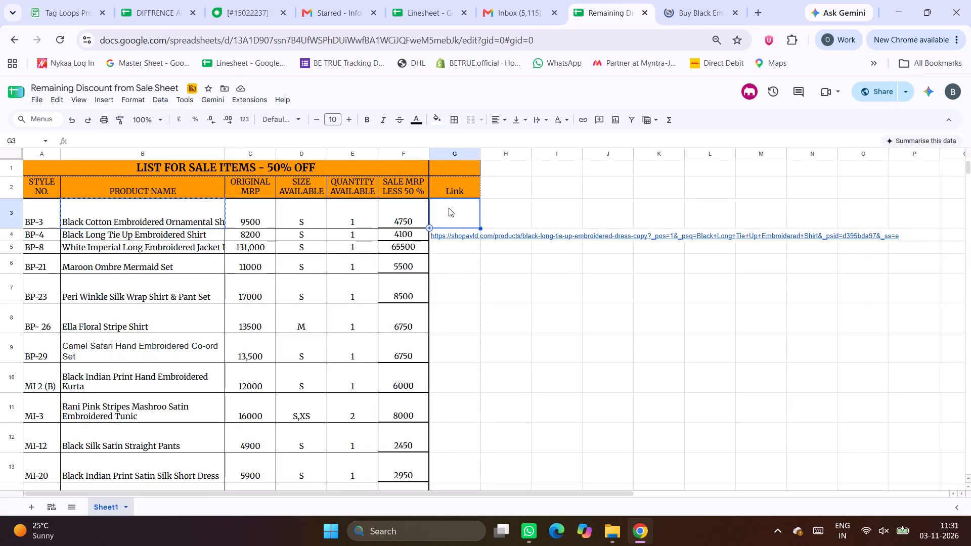
Search the AVLD store for White Imperial Long Embroidered Jacket Dress and record the matching listing's URL in the Link cell for BP-8.
left_click(458, 254)
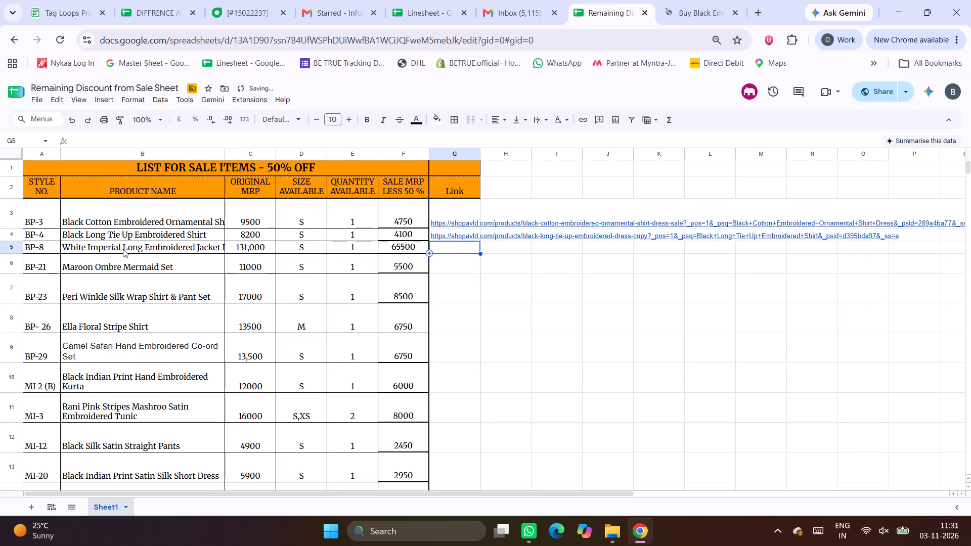
left_click(124, 247)
key("ctrl+c")
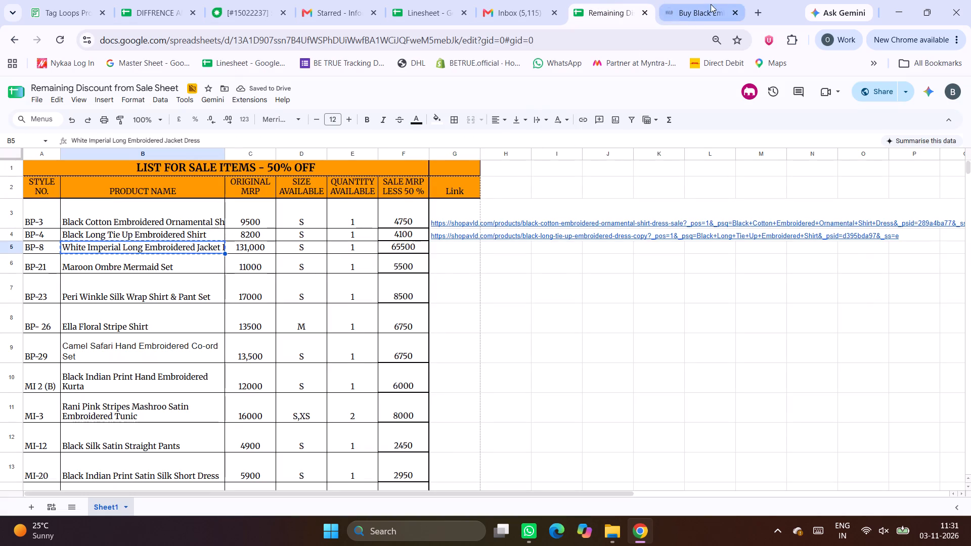
left_click(681, 0)
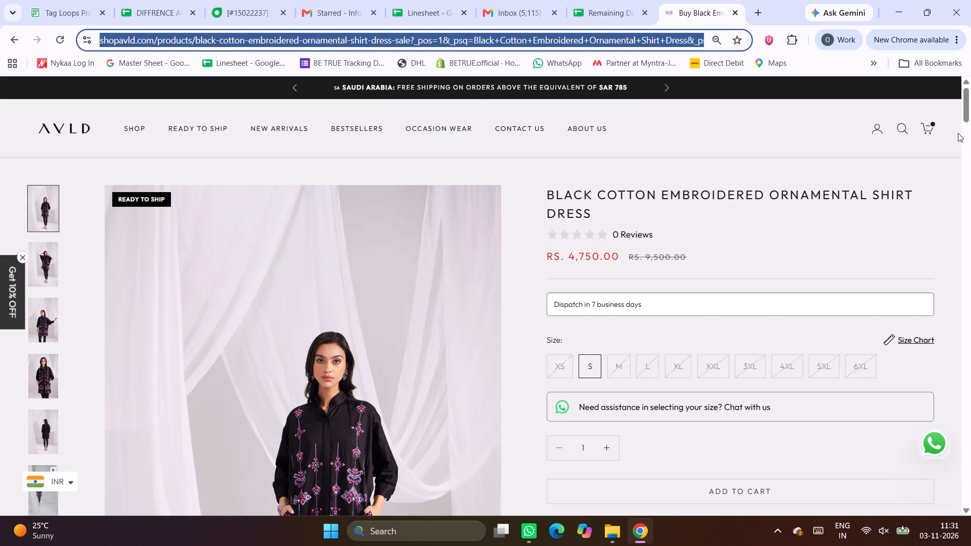
left_click(901, 130)
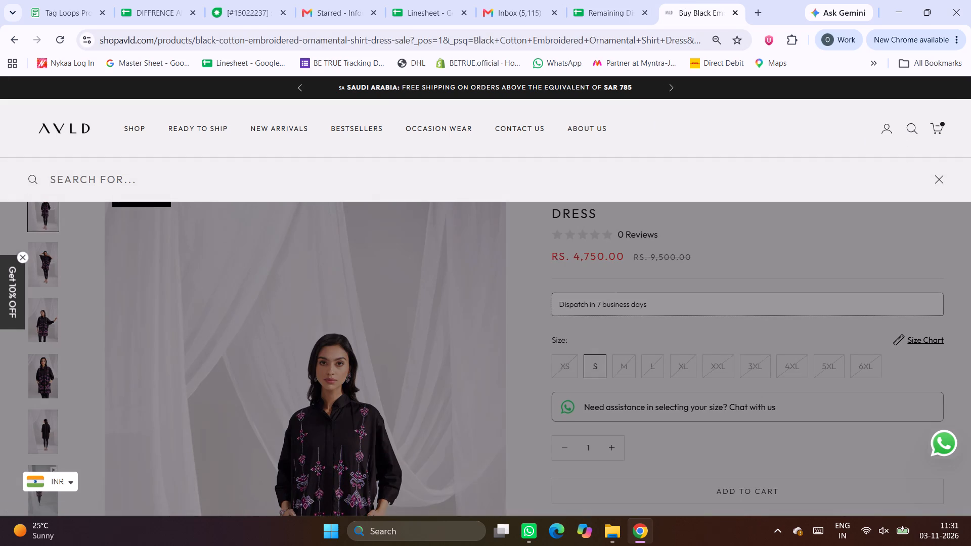
key("ctrl+v")
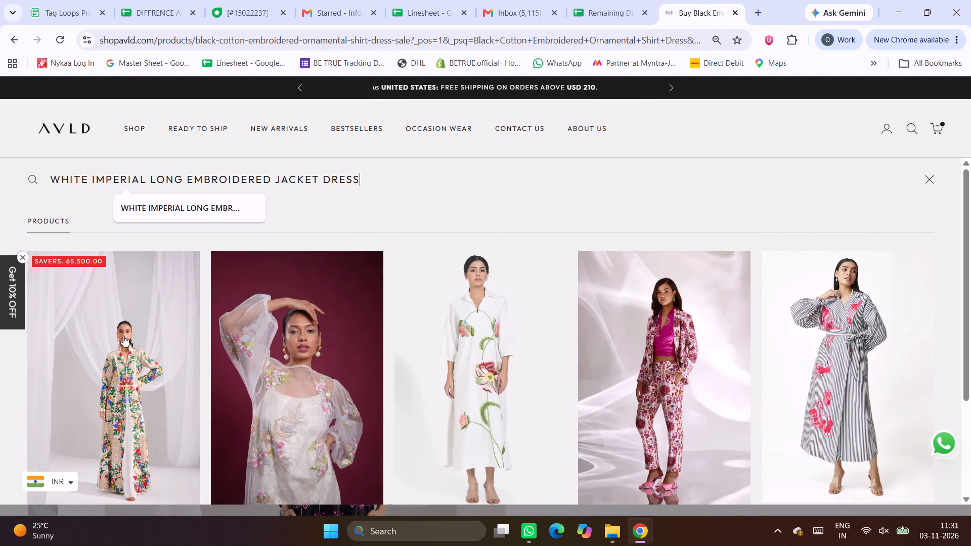
left_click(120, 342)
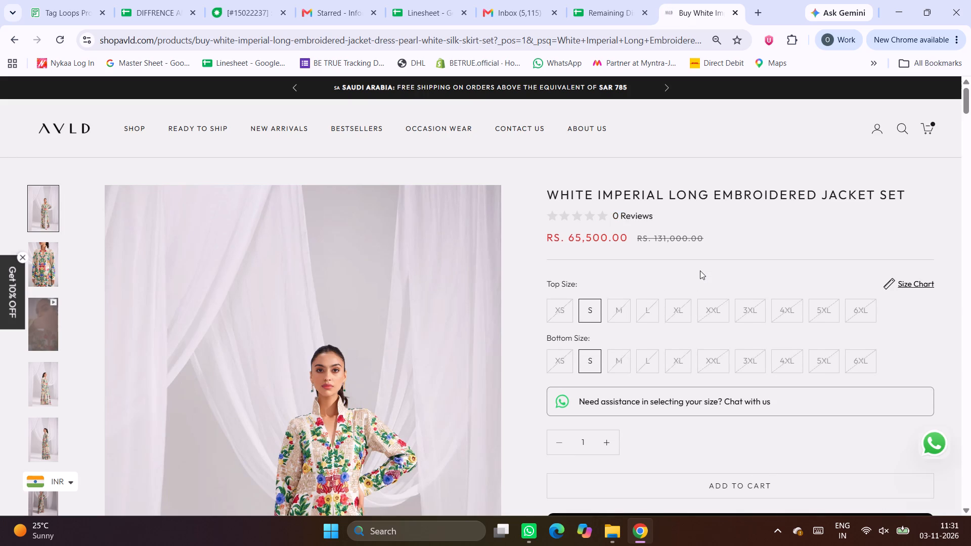
left_click(625, 0)
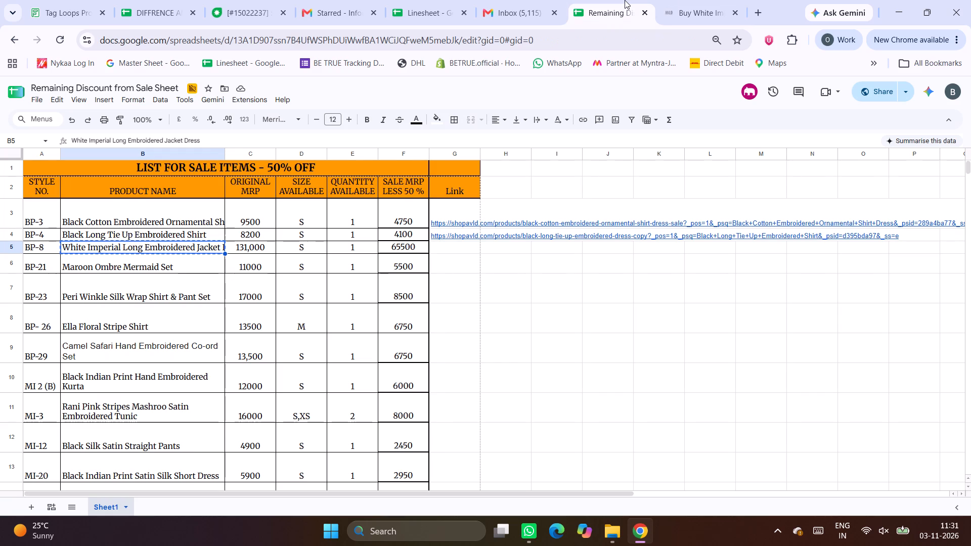
left_click(720, 0)
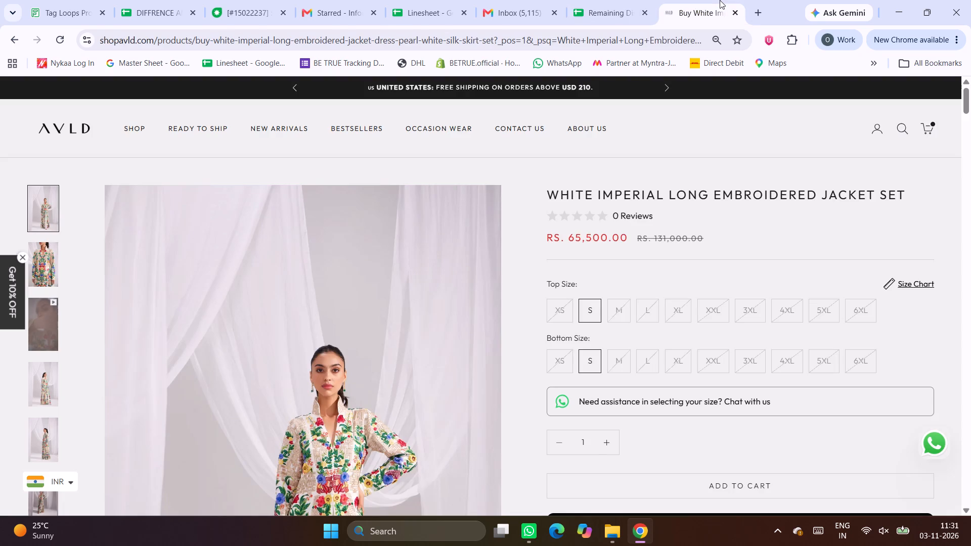
left_click(616, 36)
key("ctrl+x")
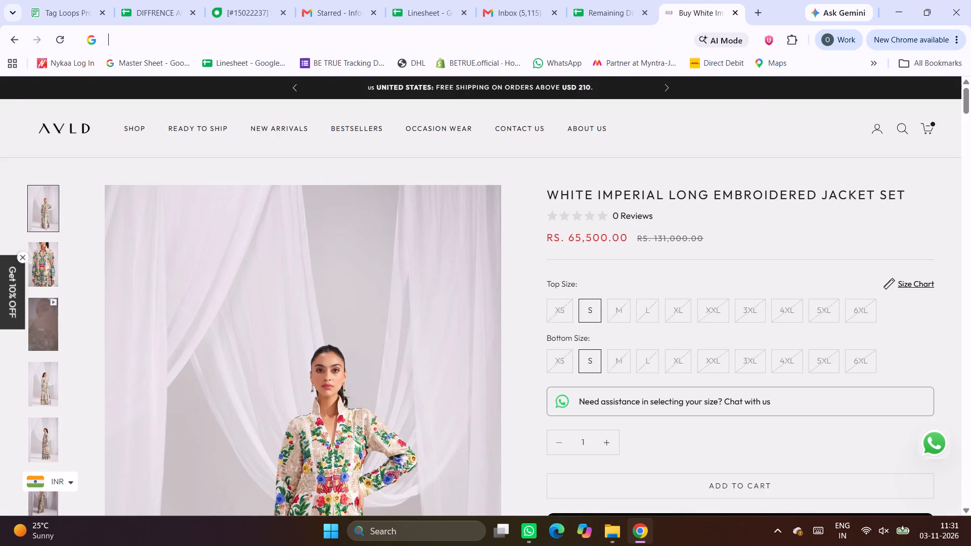
left_click(588, 0)
left_click(455, 253)
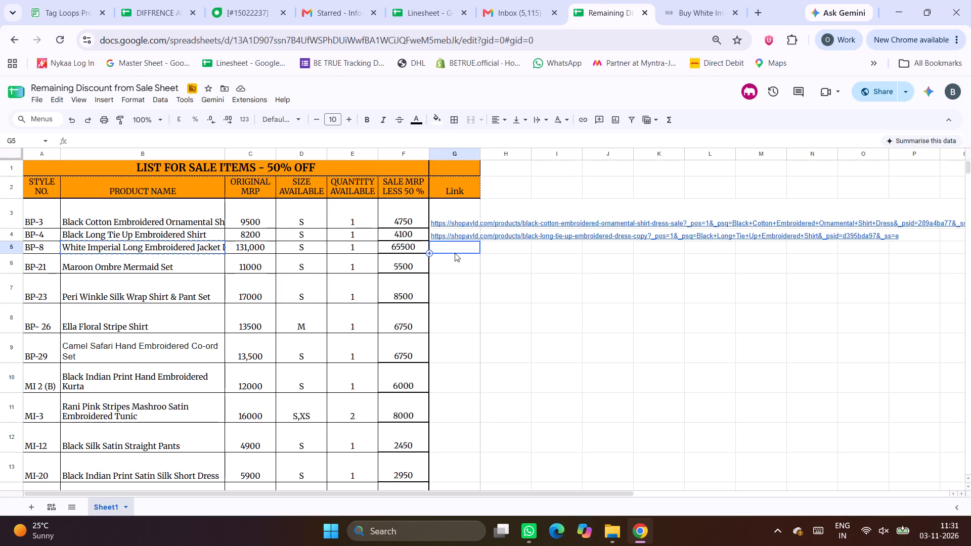
key("ctrl+v")
Search the AVLD store for Maroon Ombre Mermaid Set and record its listing URL in the Link cell for BP-21.
left_click(122, 271)
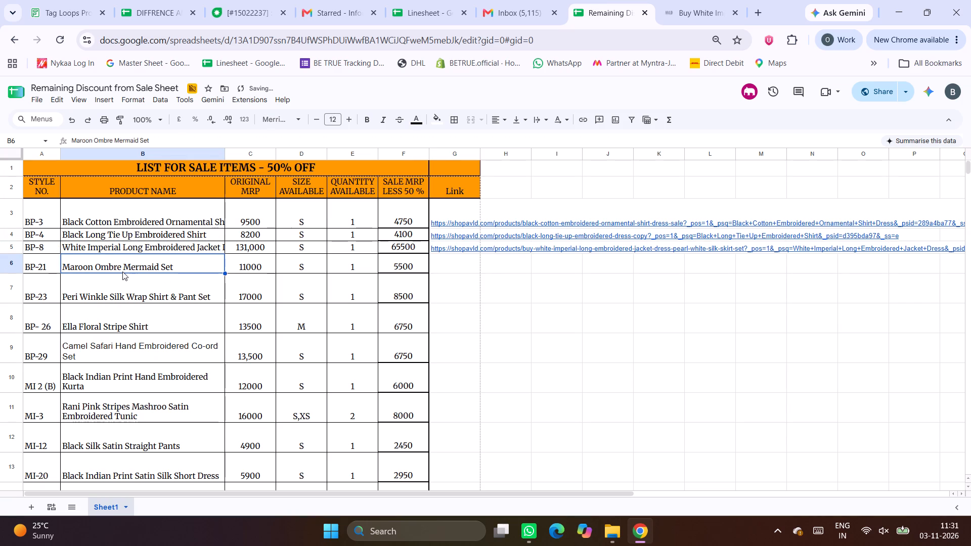
key("ctrl+c")
left_click(697, 0)
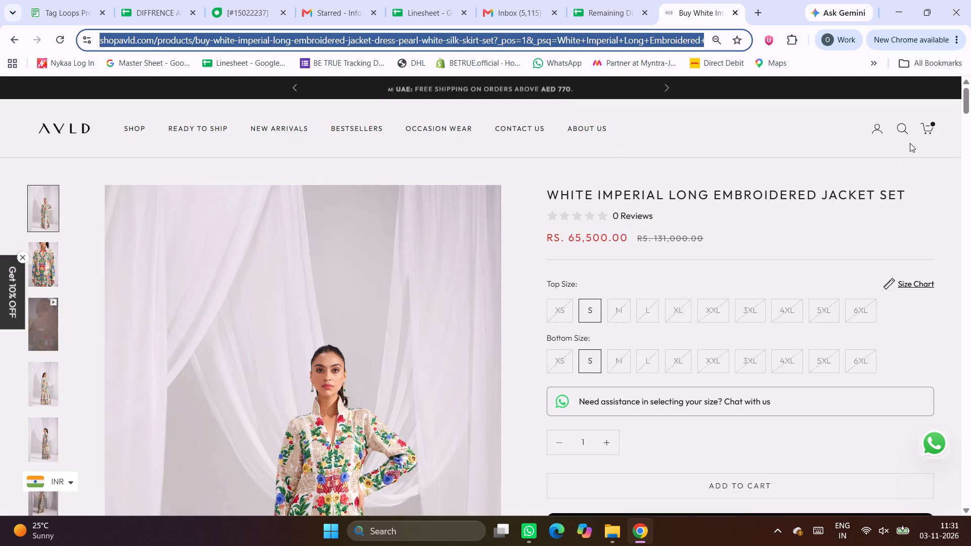
left_click(904, 128)
key("ctrl+v")
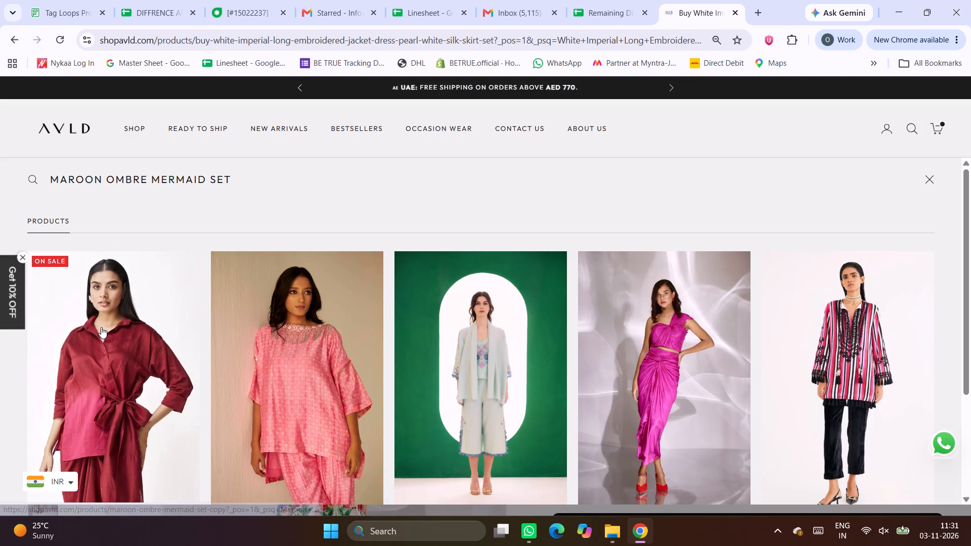
left_click(101, 327)
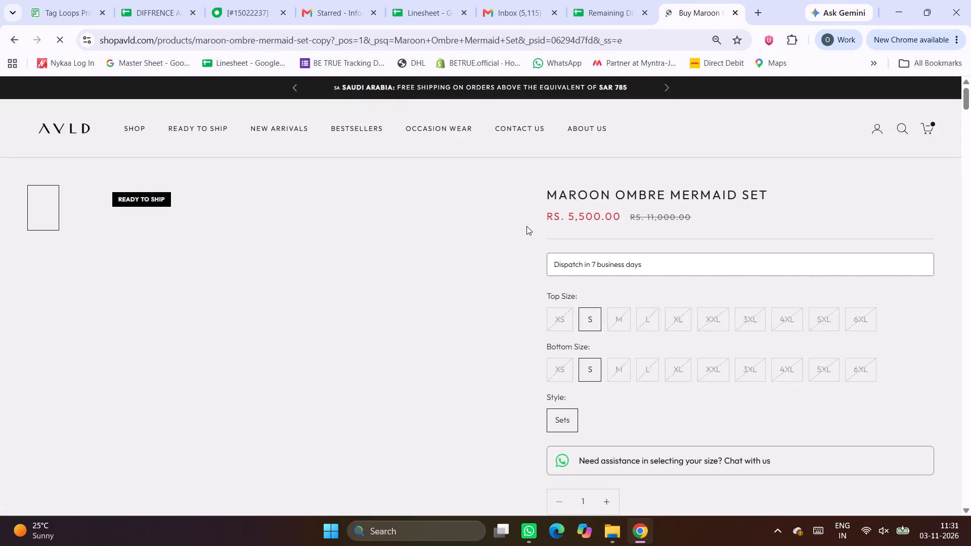
left_click(530, 45)
key("ctrl+x")
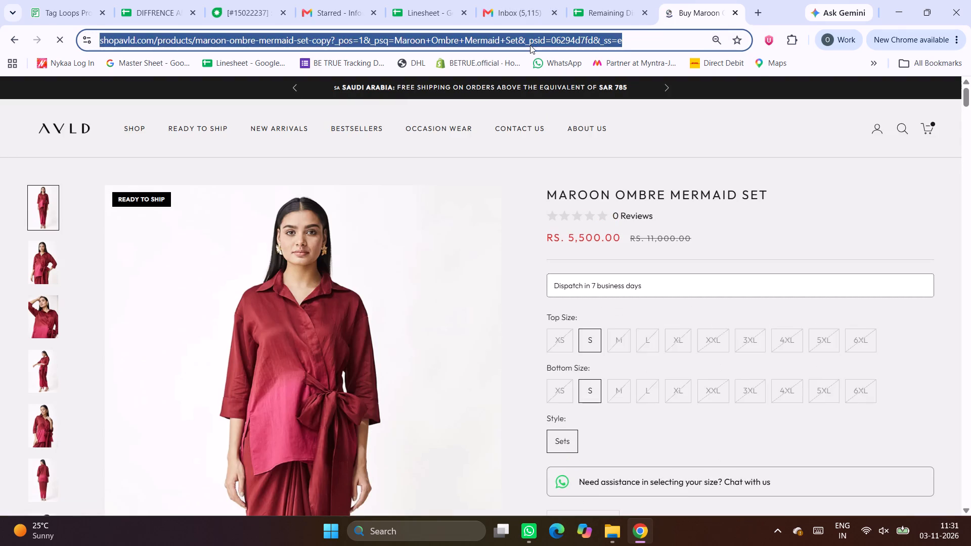
left_click(665, 0)
left_click(627, 0)
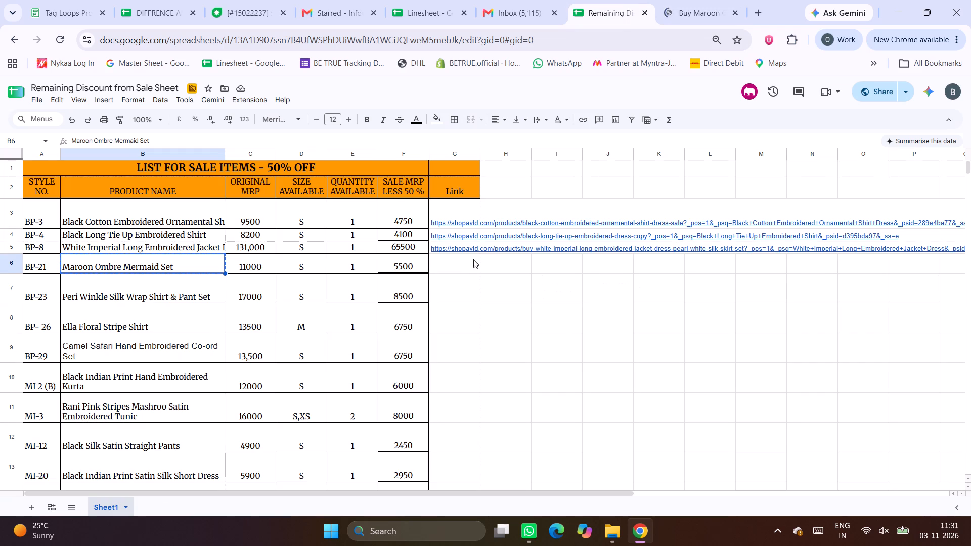
left_click(454, 262)
key("ctrl+v")
Search the AVLD store for BP-23's product name, Peri Winkle Silk Wrap Shirt & Pant Set, and open its listing.
scroll(454, 262, "down", 1)
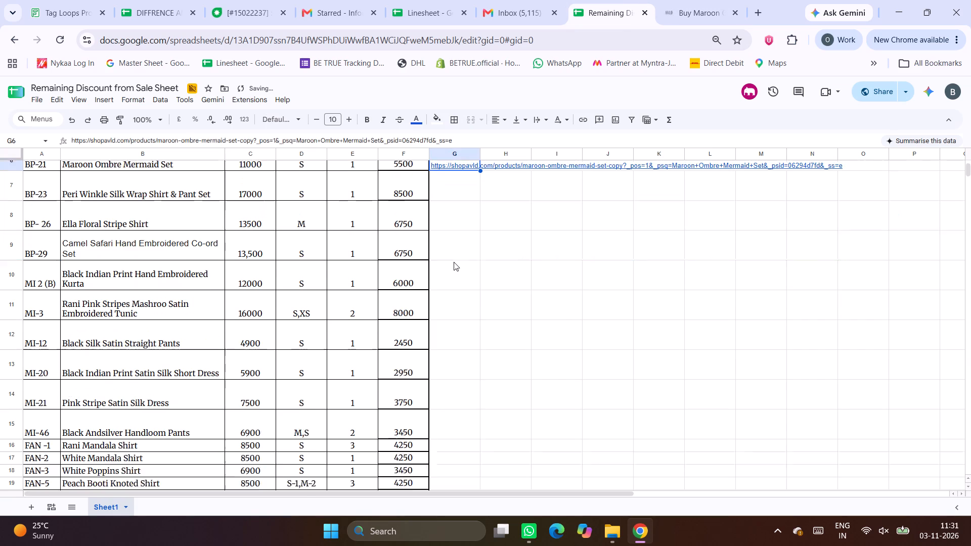
scroll(454, 262, "down", 1)
left_click(153, 196)
key("ctrl+c")
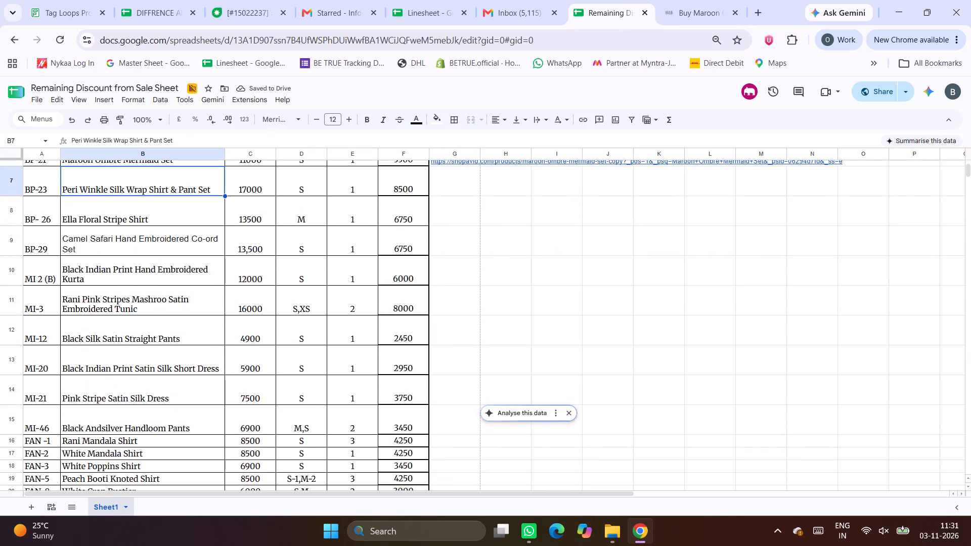
scroll(369, 19, "right", 2)
left_click(646, 0)
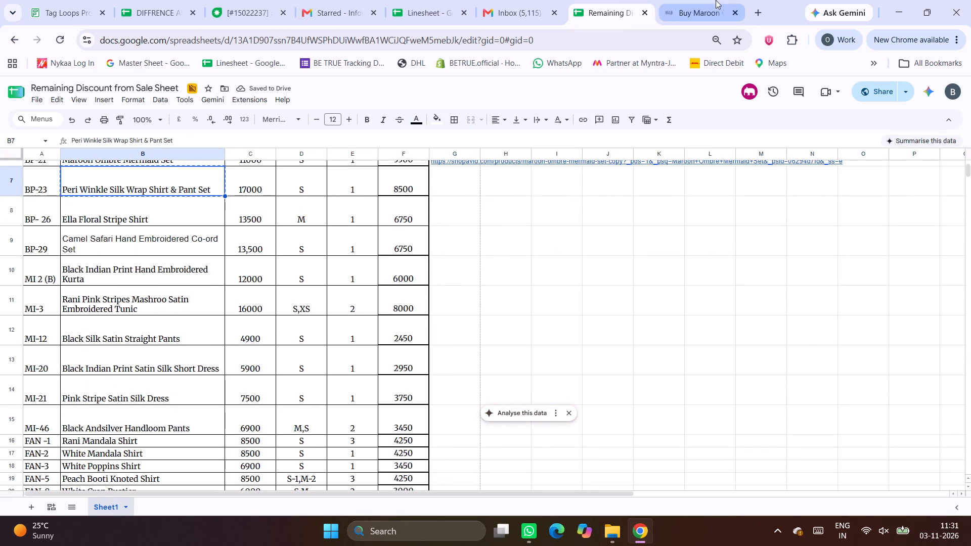
left_click(716, 0)
left_click(893, 125)
left_click(900, 125)
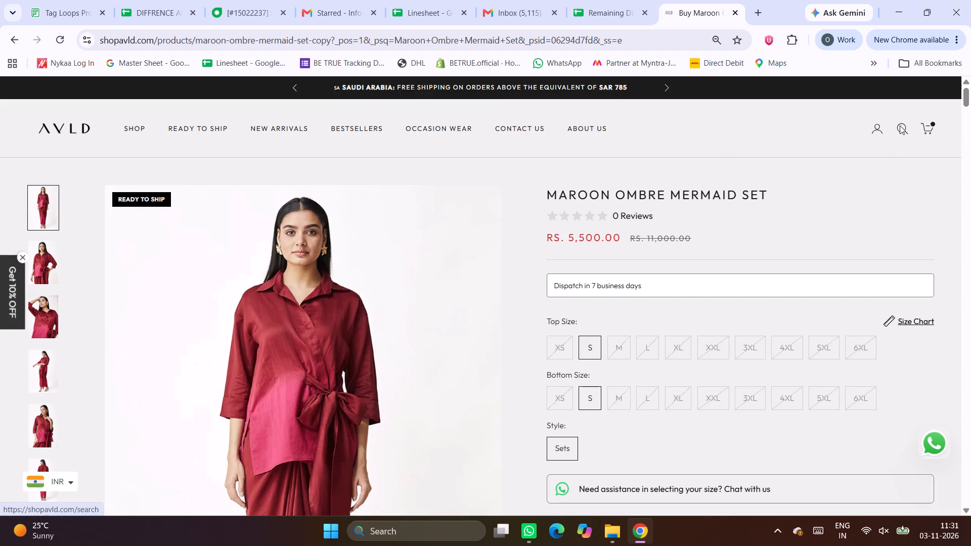
key("ctrl+v")
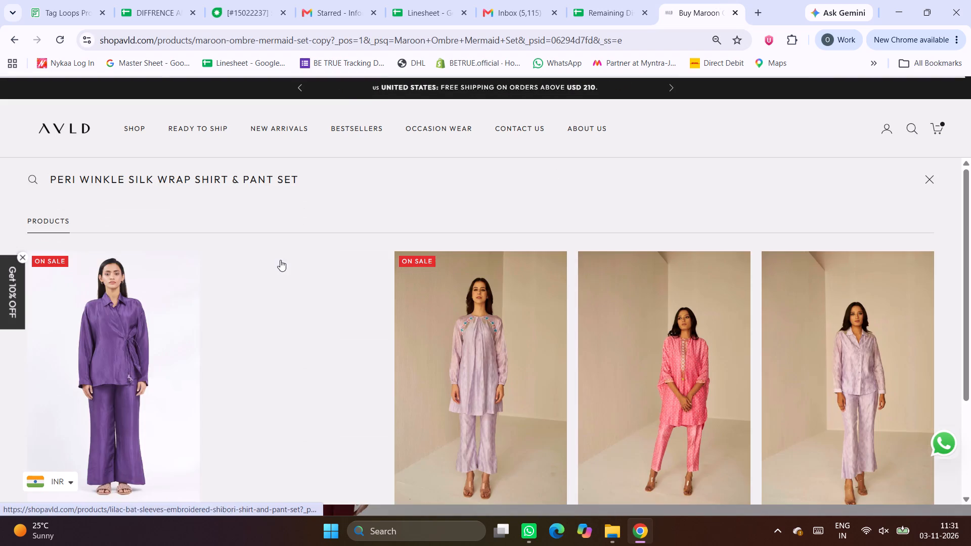
left_click(139, 343)
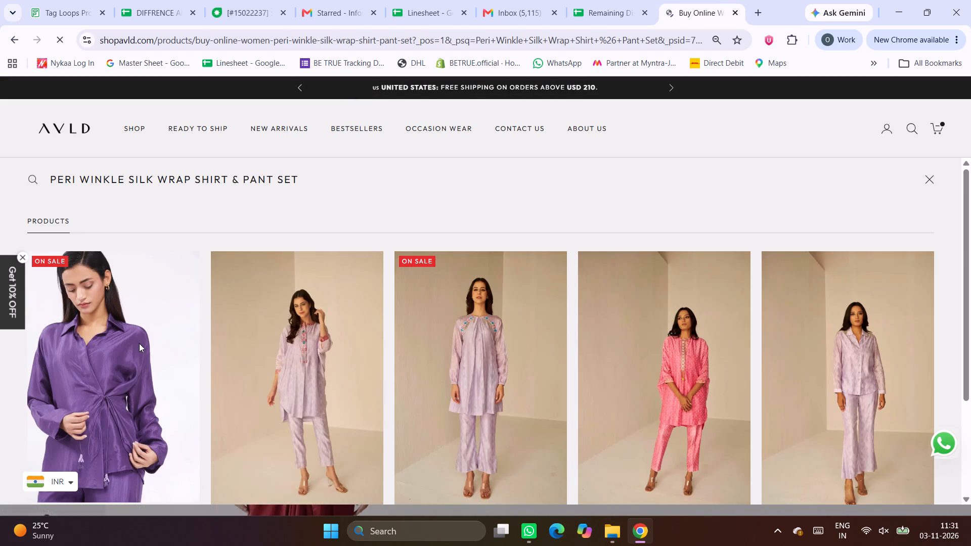
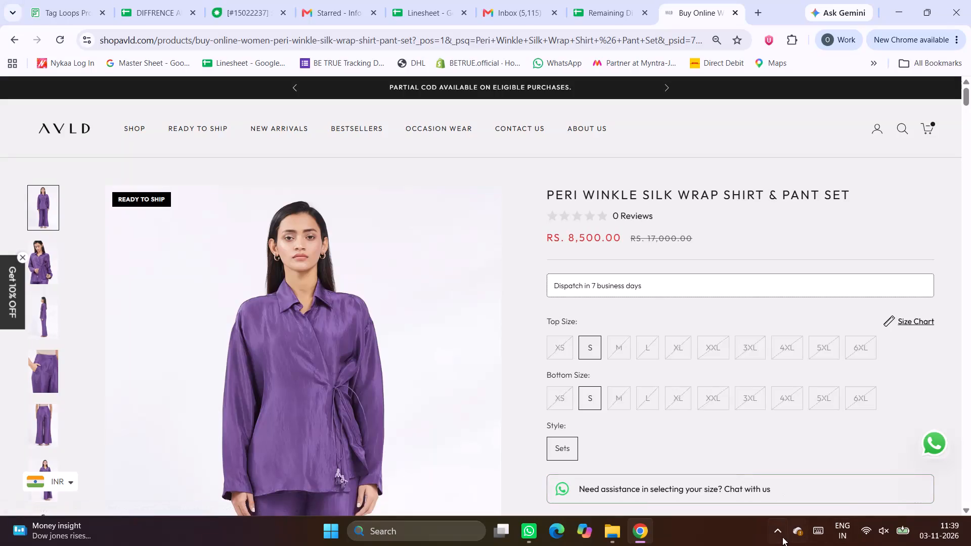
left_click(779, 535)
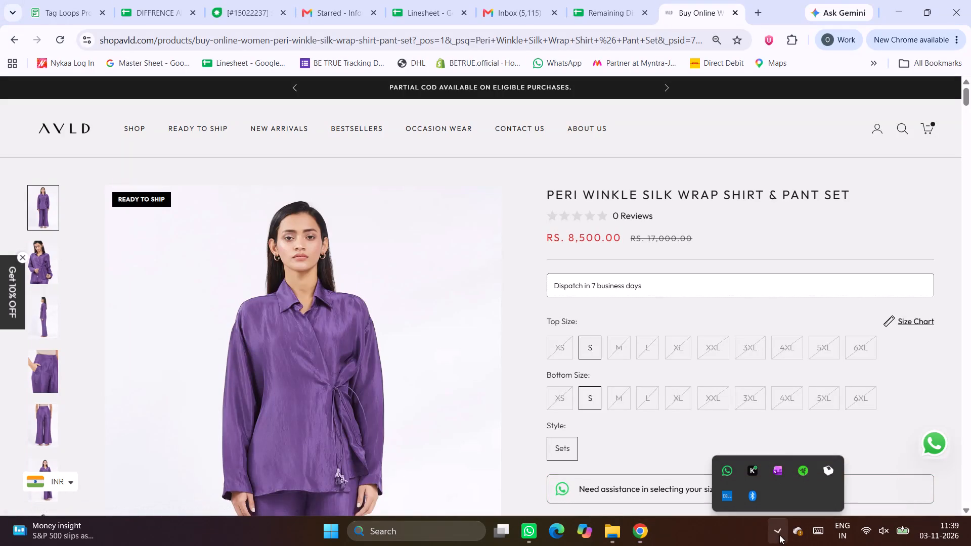
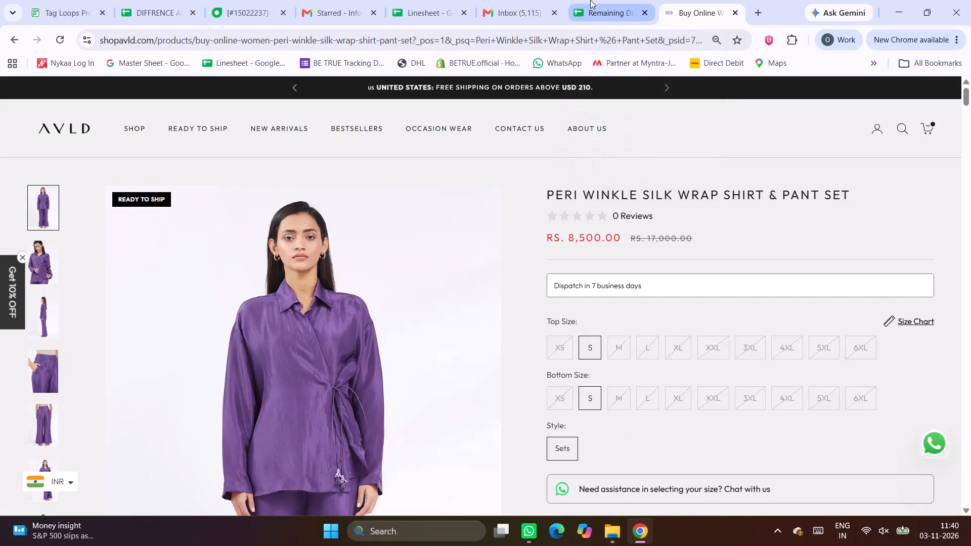
Copy the Peri Winkle Silk Wrap Shirt & Pant Set page URL into the Link column of its row (BP-23) in the Remaining Discount from Sale Sheet.
left_click(590, 0)
left_click(677, 0)
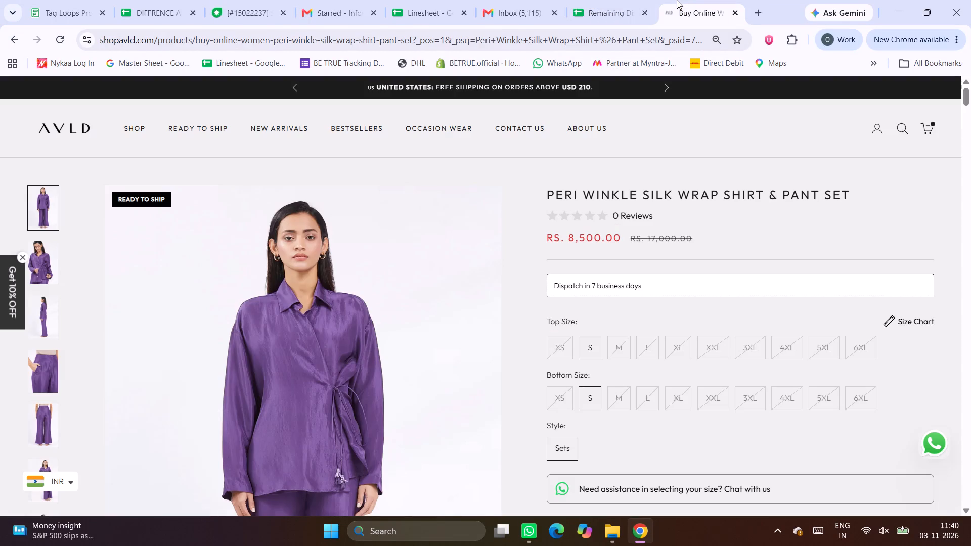
left_click(548, 37)
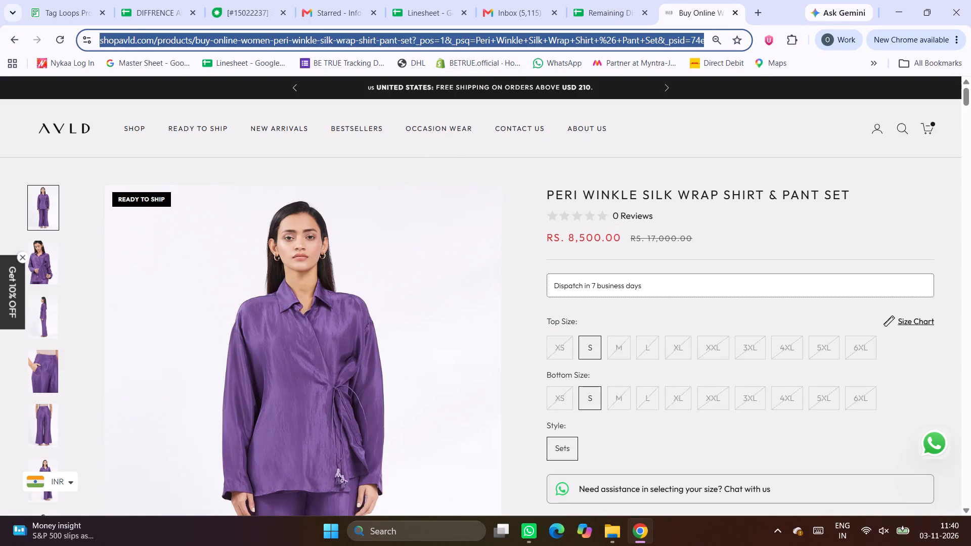
key("ctrl+x")
left_click(637, 0)
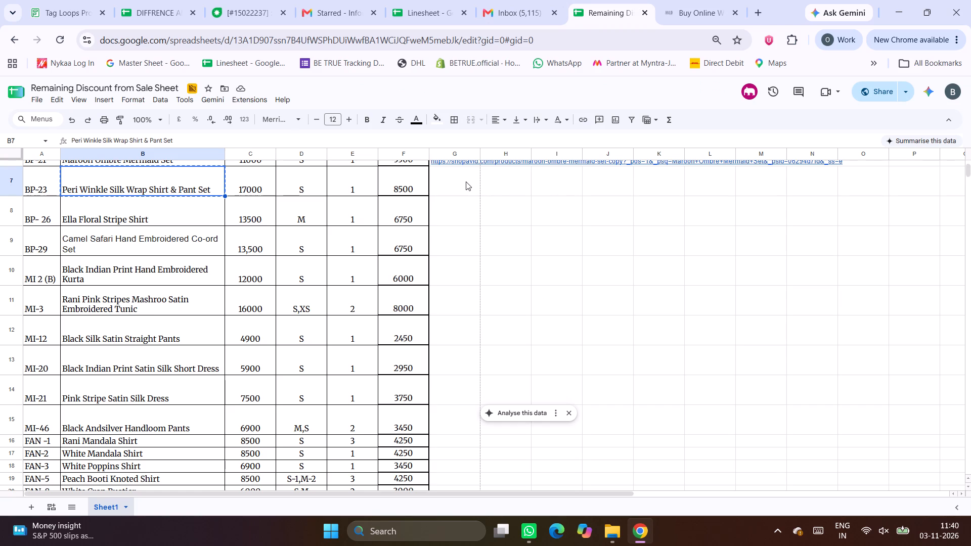
left_click(466, 181)
key("ctrl+v")
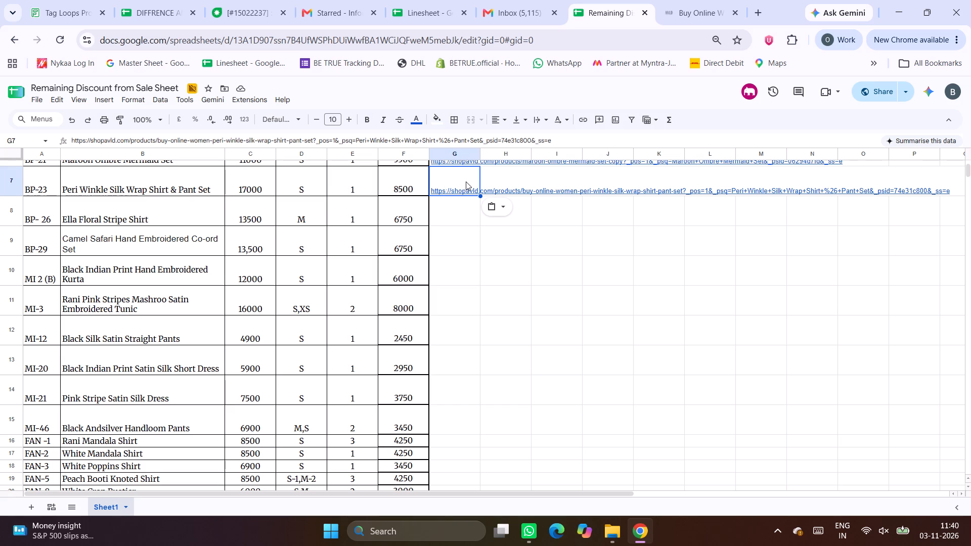
left_click(466, 181)
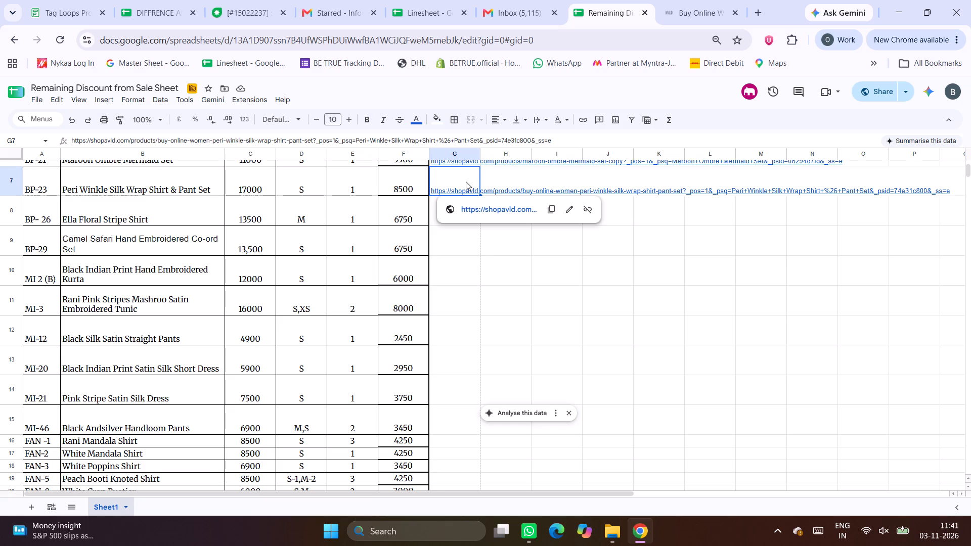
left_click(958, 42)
Search Google in a new Incognito window for "father of indias white revolution".
left_click(803, 166)
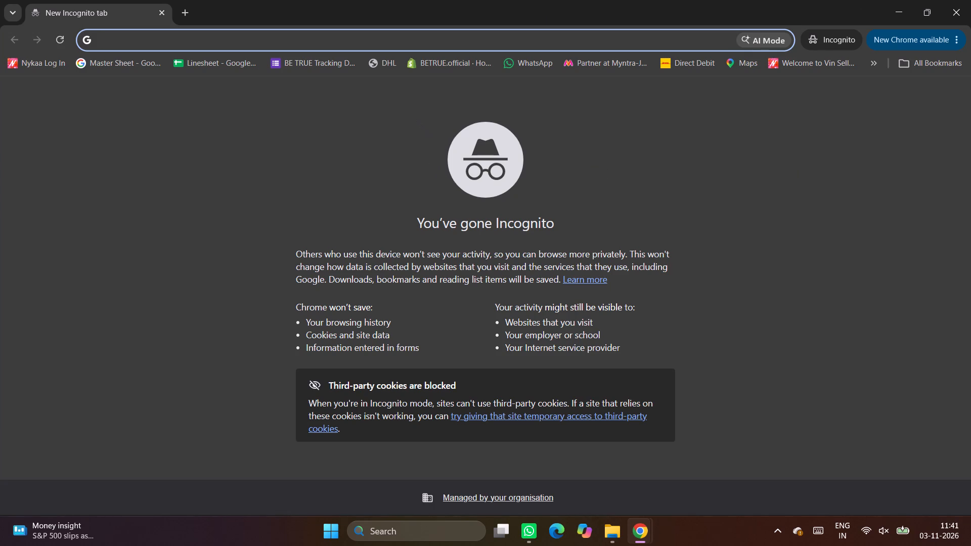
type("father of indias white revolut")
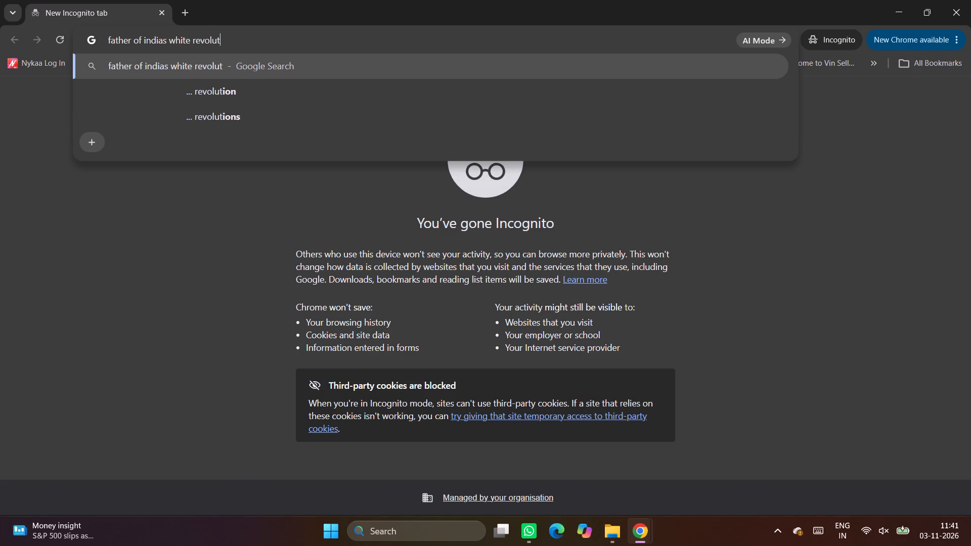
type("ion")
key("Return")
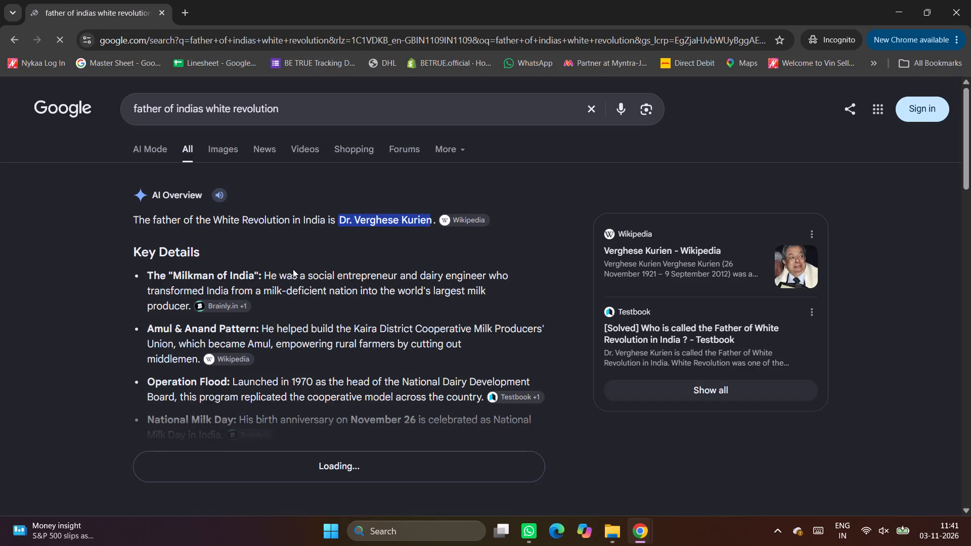
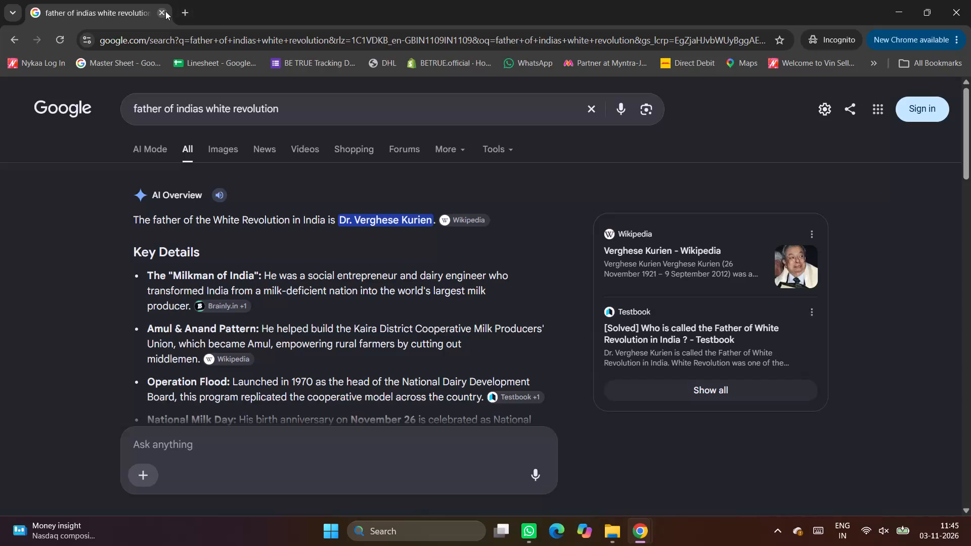
Close the incognito web search on the father of India's White Revolution, returning to the Remaining Discount from Sale Sheet.
left_click(165, 11)
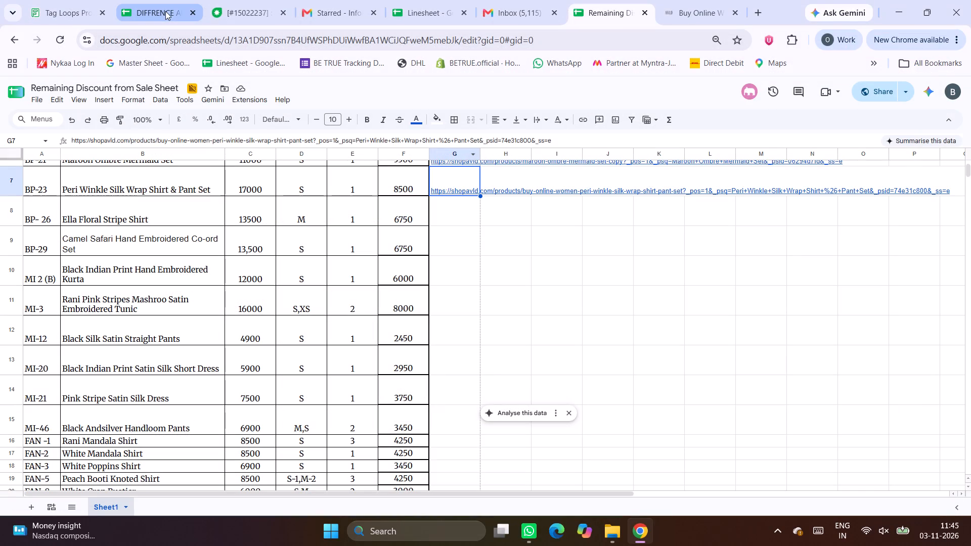
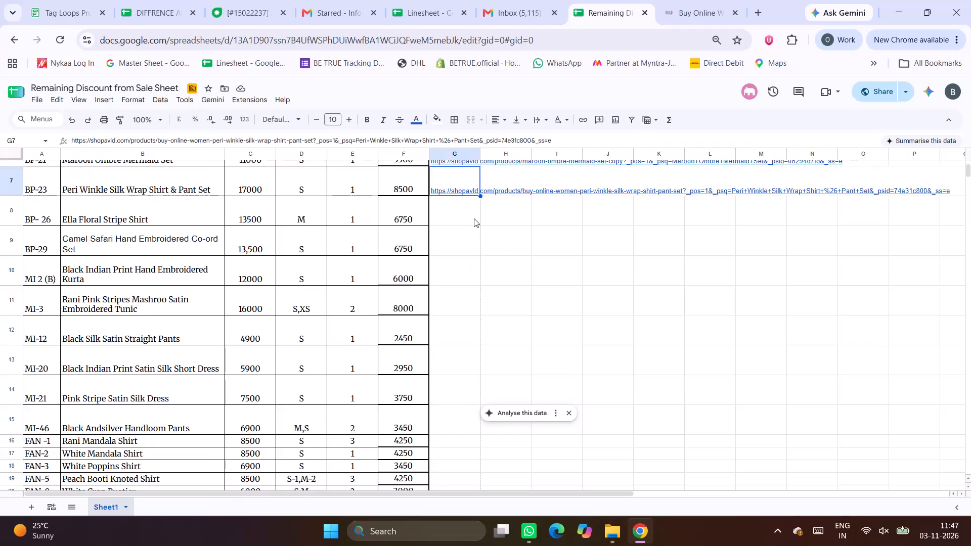
Search the AVLD store for the sheet's Ella Floral Stripe Shirt (BP-26) and open the matching product page.
left_click(474, 218)
left_click(175, 206)
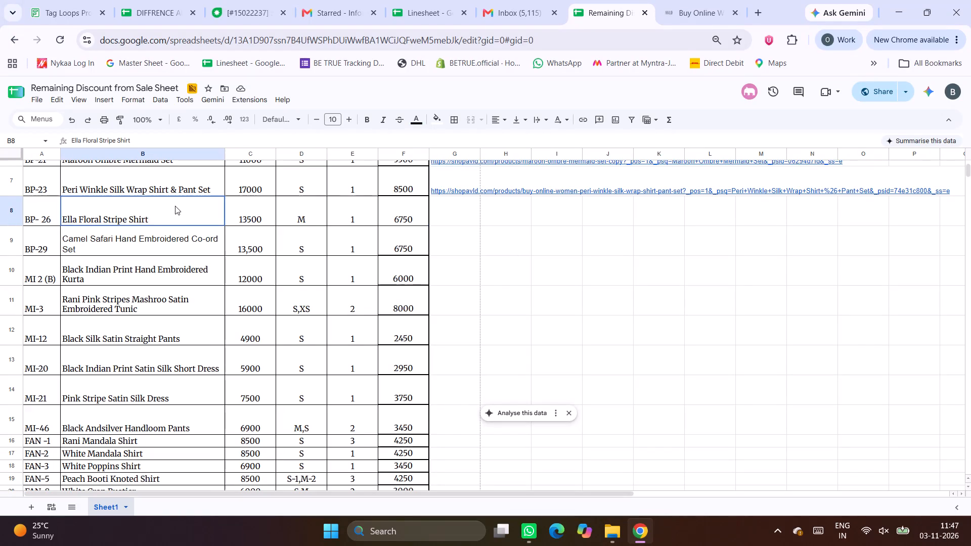
key("ctrl+c")
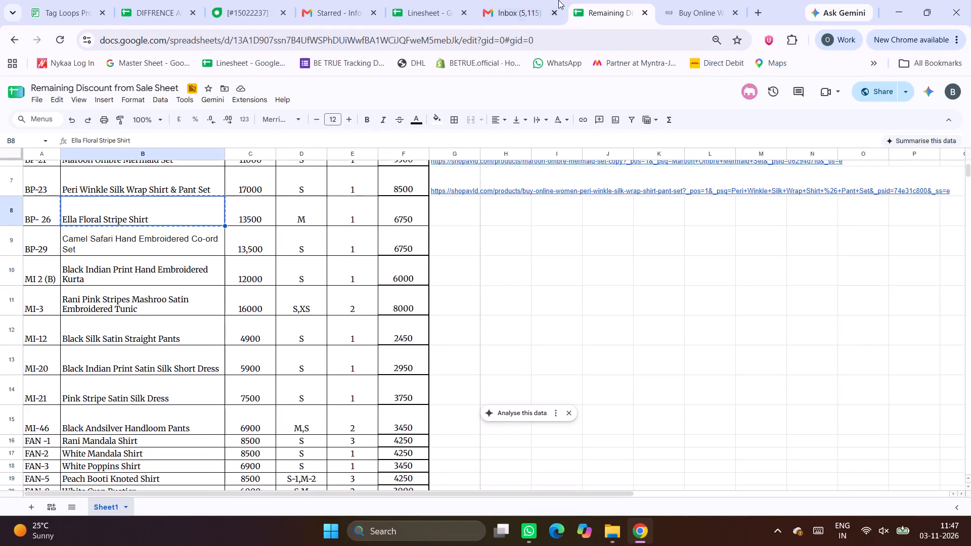
left_click(725, 0)
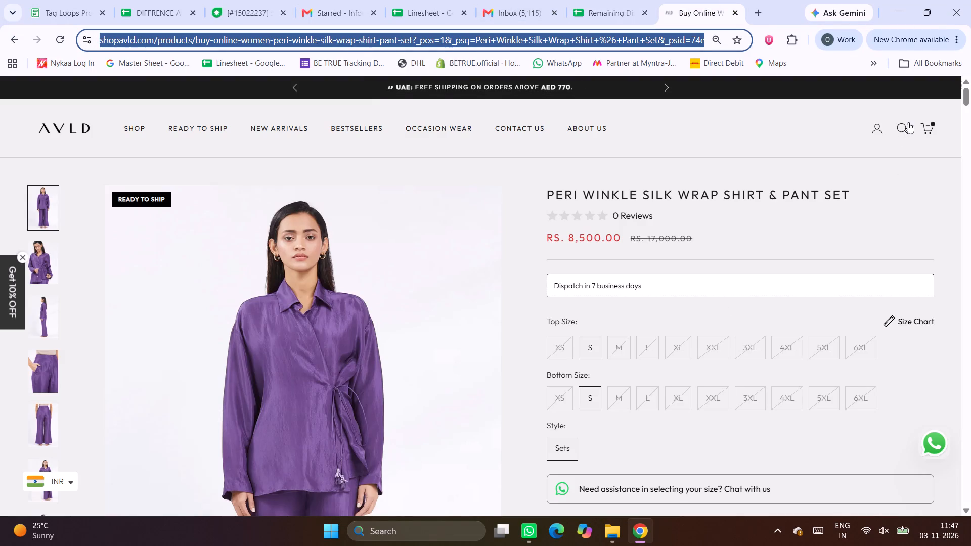
left_click(908, 122)
key("ctrl+v")
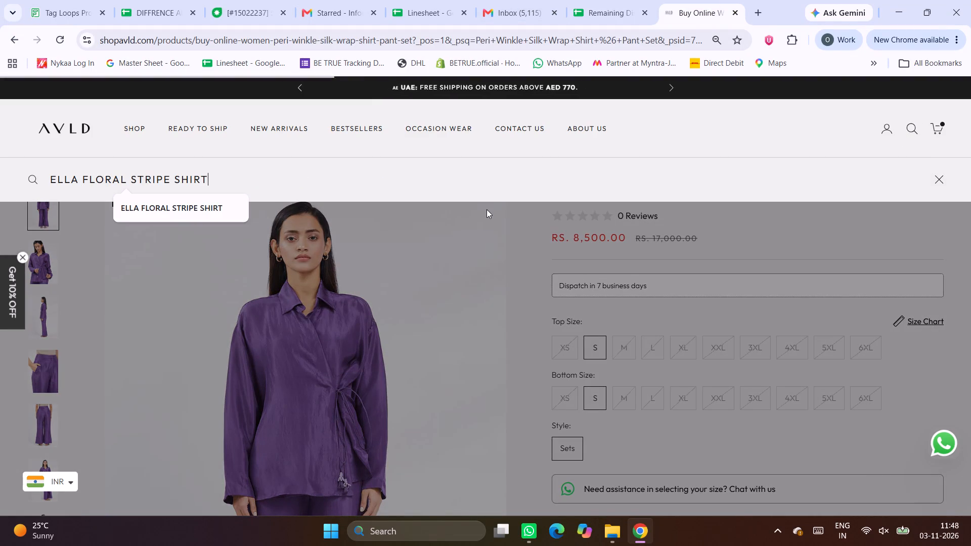
left_click(302, 369)
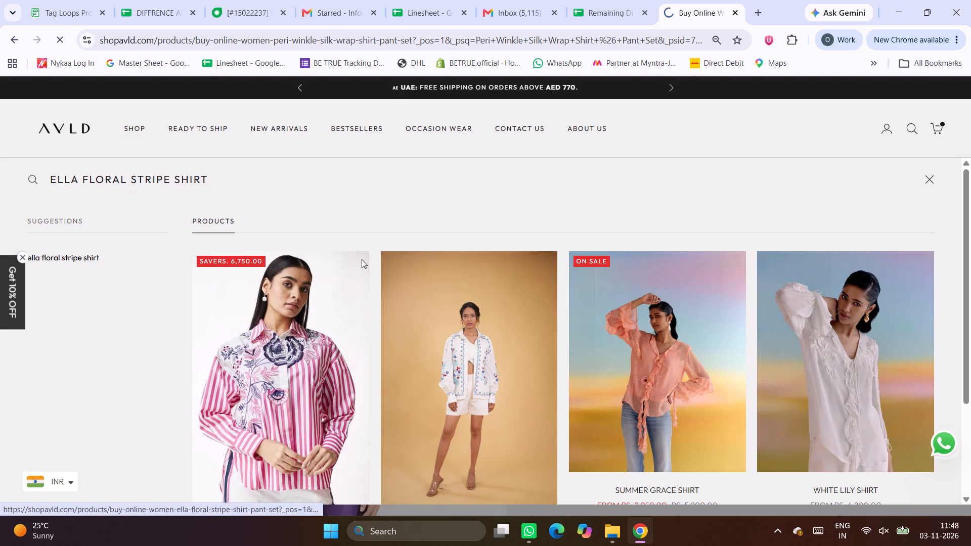
Copy the Ella Floral Stripe Shirt & Pant Set page URL into the Link column of row BP-26 in the sale sheet.
left_click(454, 38)
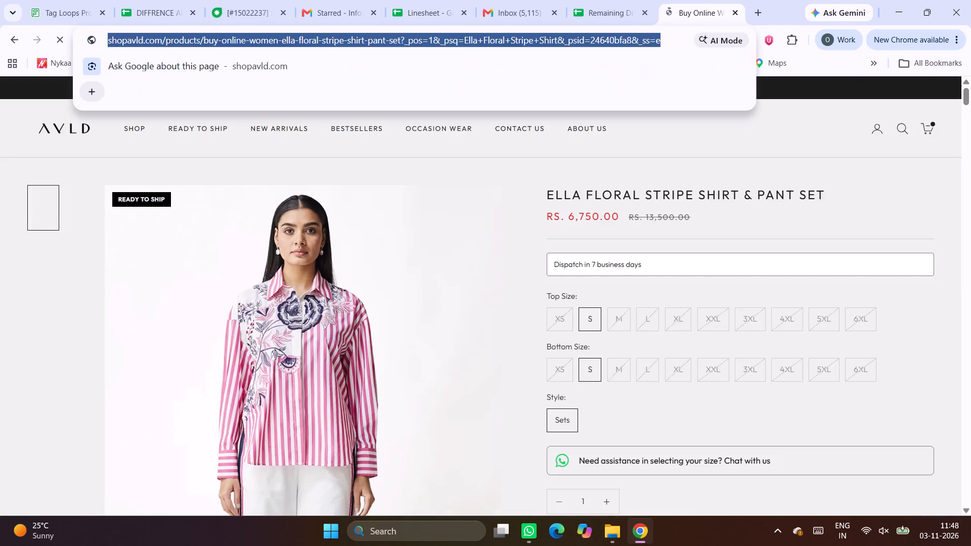
key("ctrl+x")
left_click(642, 0)
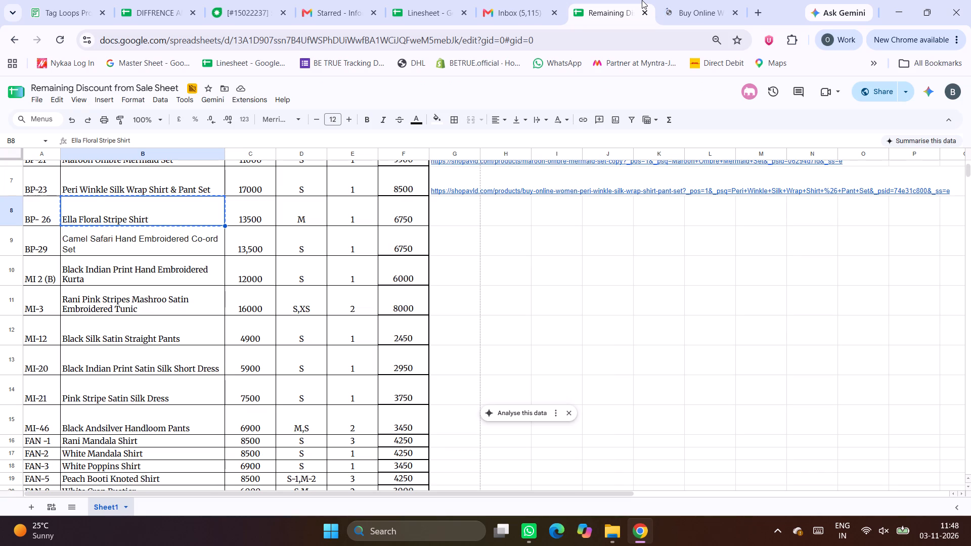
left_click(460, 209)
key("ctrl+v")
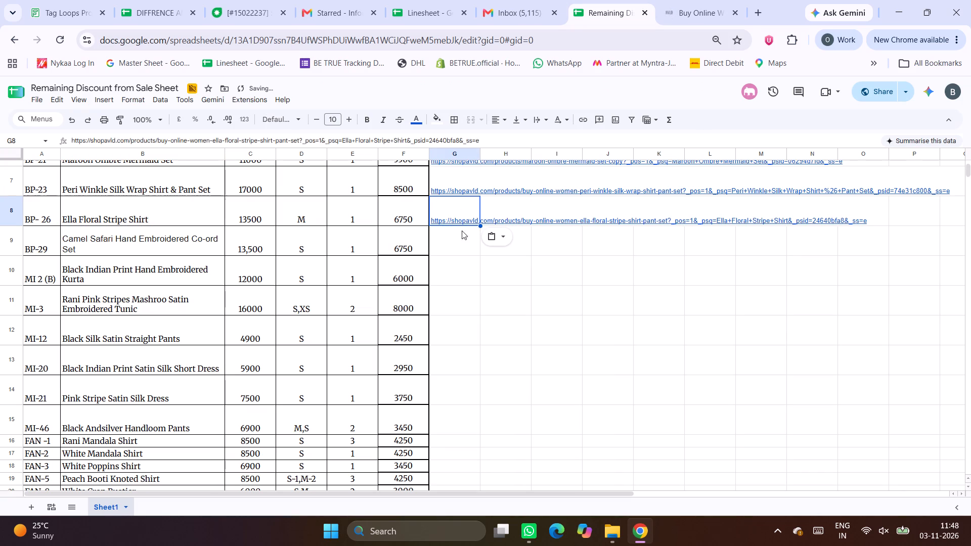
Search the AVLD store for the sheet's Camel Safari Hand Embroidered Co-ord Set (BP-29) and open its product page.
left_click(135, 255)
key("ctrl+c")
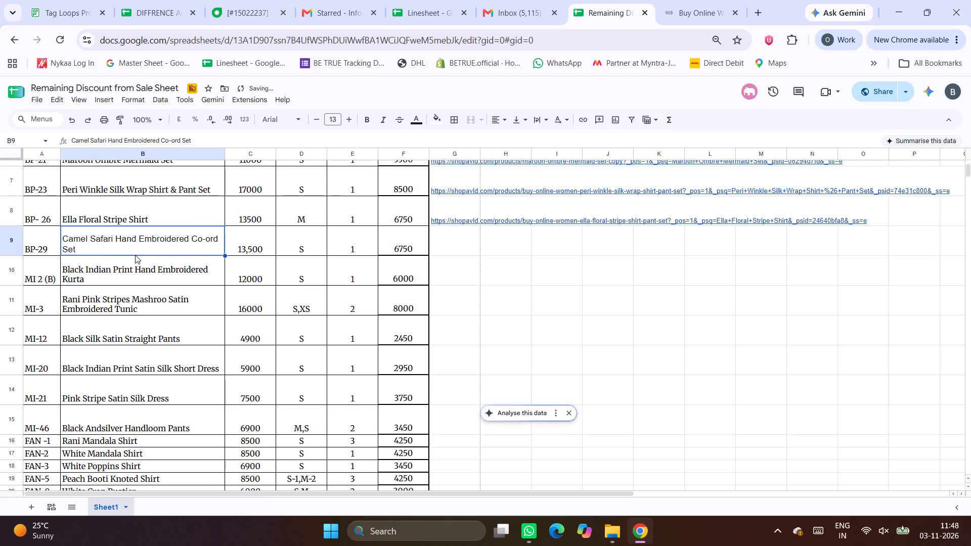
left_click(659, 0)
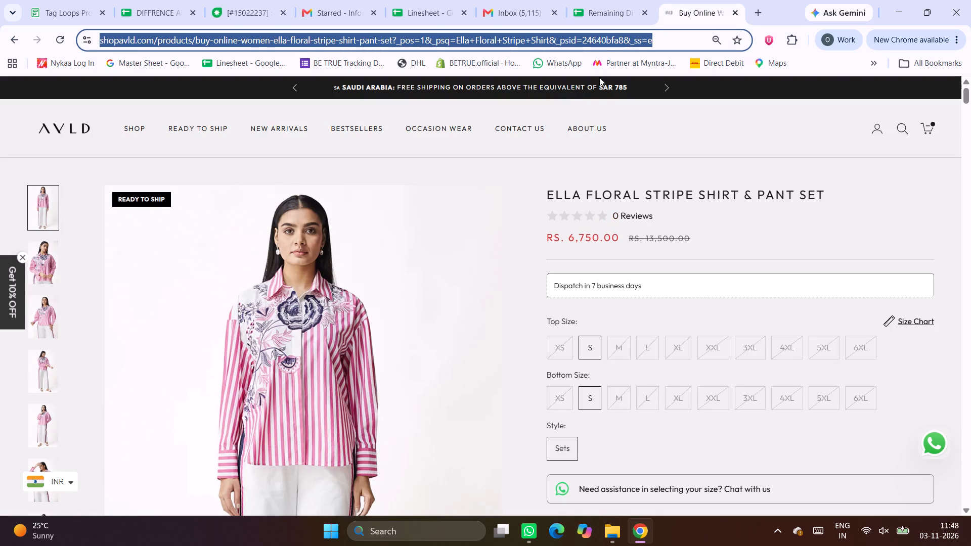
left_click(904, 127)
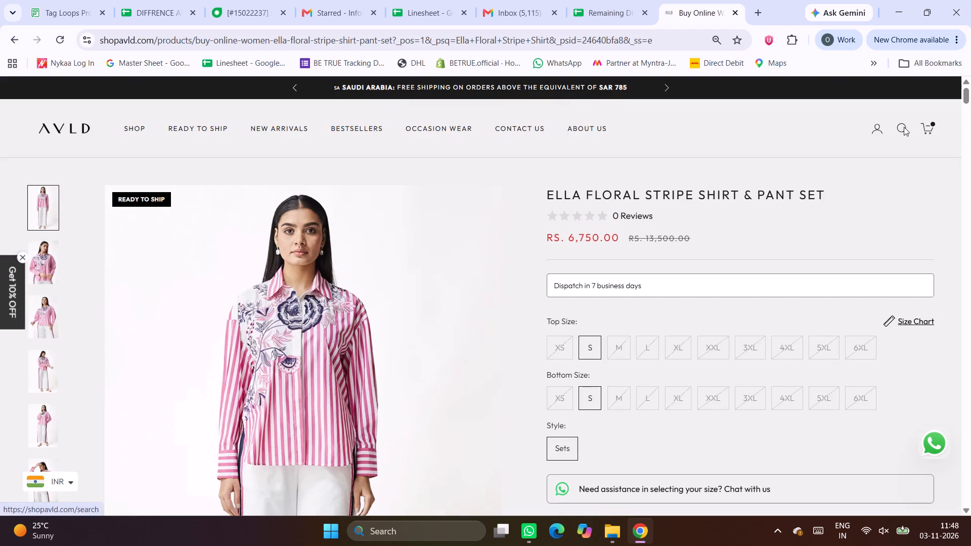
key("ctrl+v")
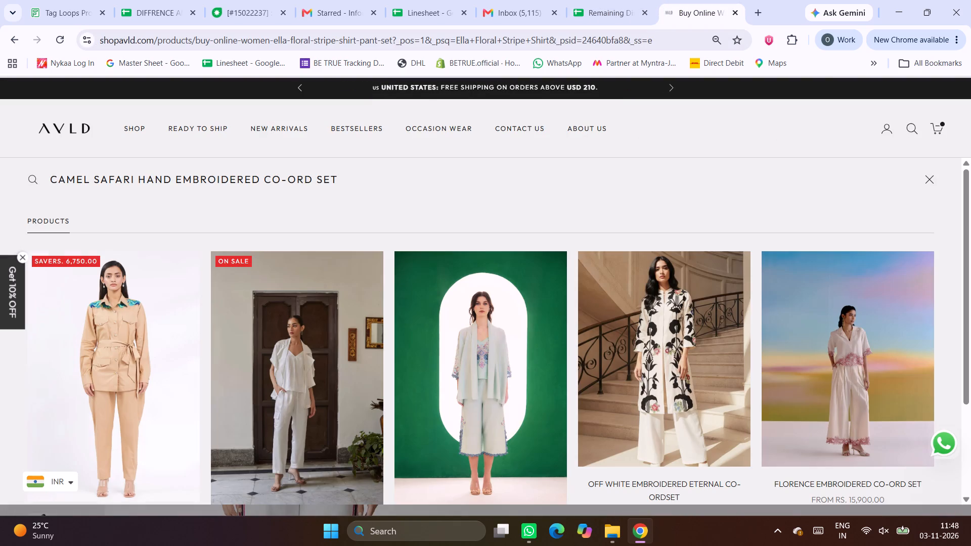
scroll(451, 201, "down", 1)
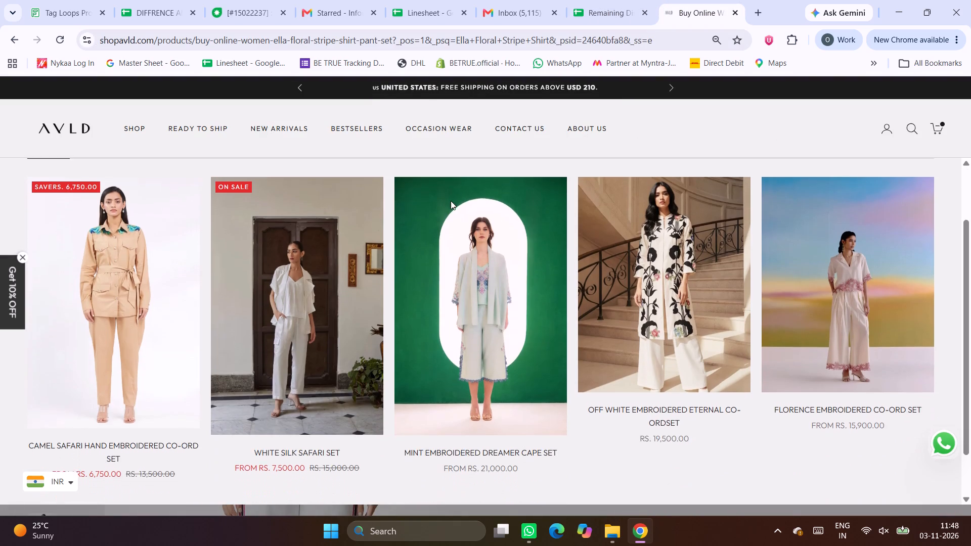
left_click(101, 297)
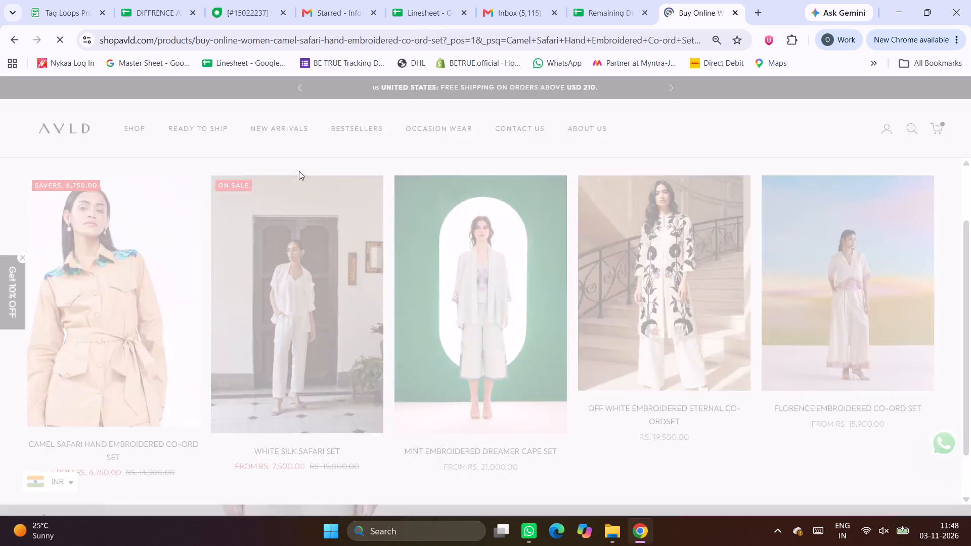
Copy the Camel Safari Hand Embroidered Co-ord Set page URL into the Link column of row BP-29 in the sale sheet.
left_click(548, 40)
key("ctrl+x")
left_click(595, 0)
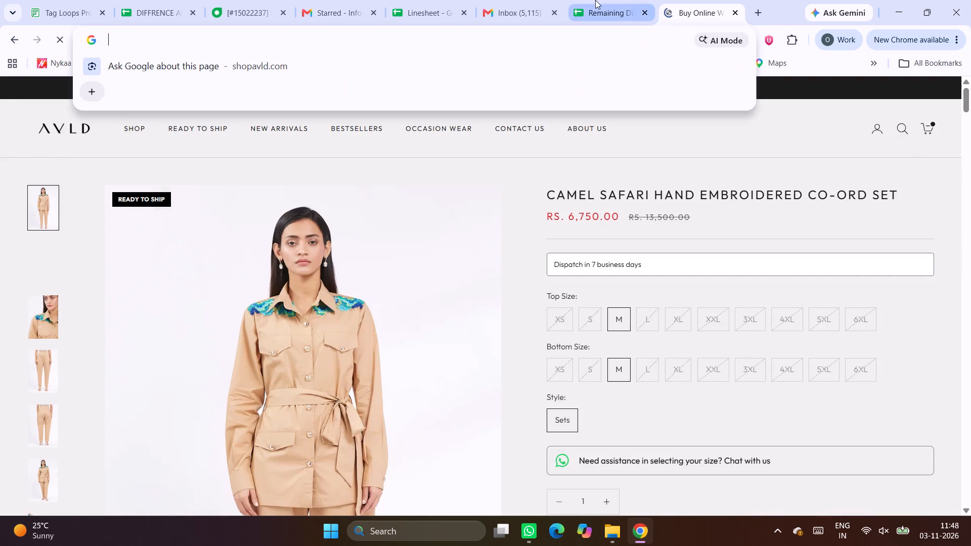
left_click(469, 248)
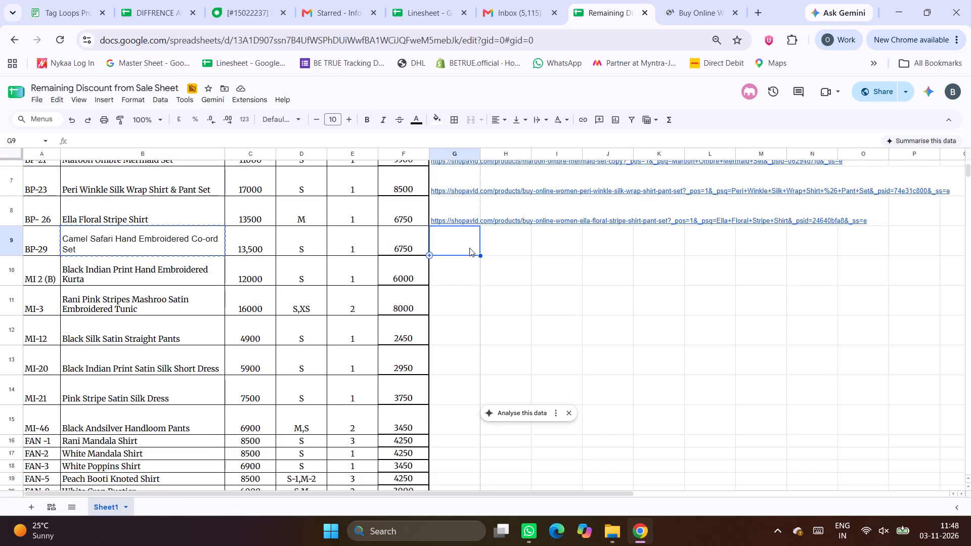
key("ctrl+v")
Search the AVLD store for the sheet's Black Indian Print Hand Embroidered Kurta (MI 2 (B)) and open the matching product page.
left_click(133, 274)
key("ctrl+c")
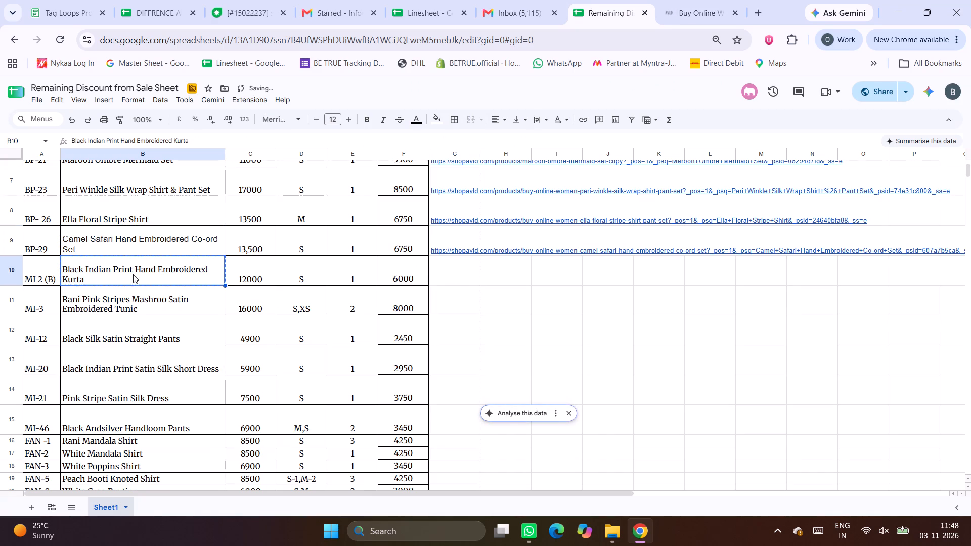
left_click(702, 0)
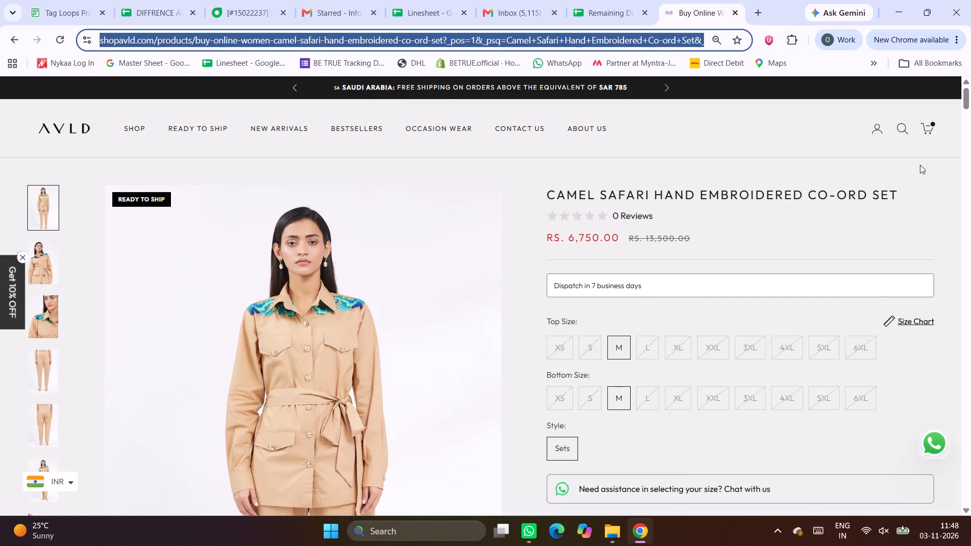
left_click(902, 125)
key("ctrl+v")
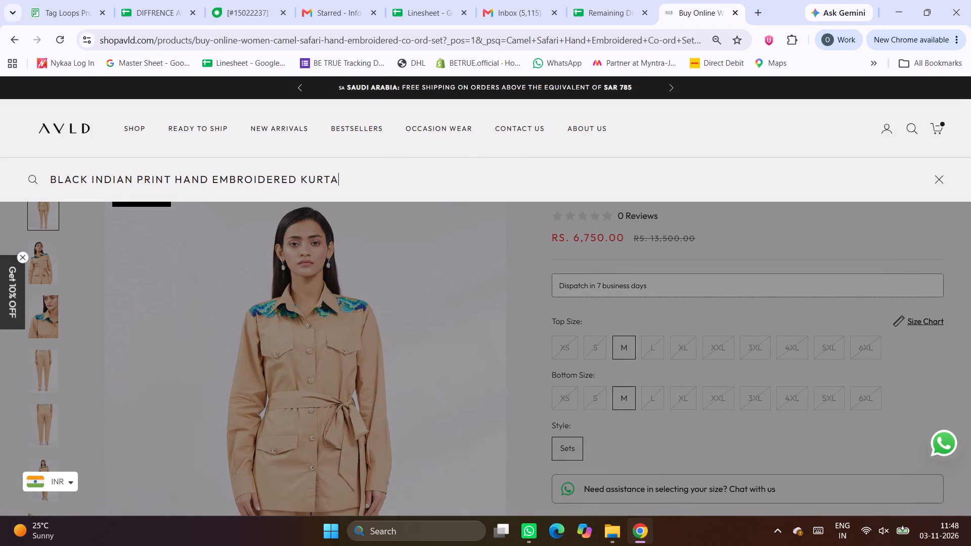
left_click(141, 347)
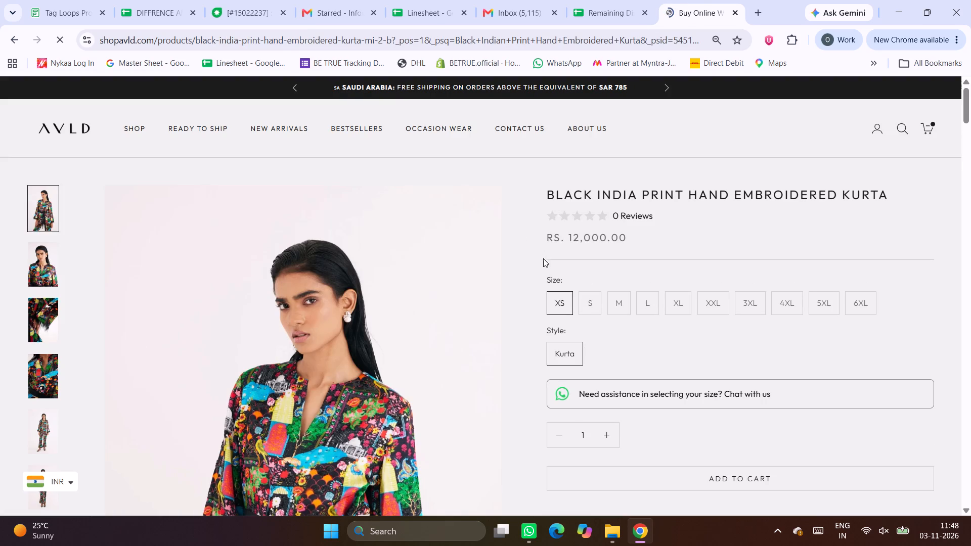
Copy the Black India Print Hand Embroidered Kurta page URL into the Link column of row MI 2 (B) in the sale sheet.
left_click(575, 0)
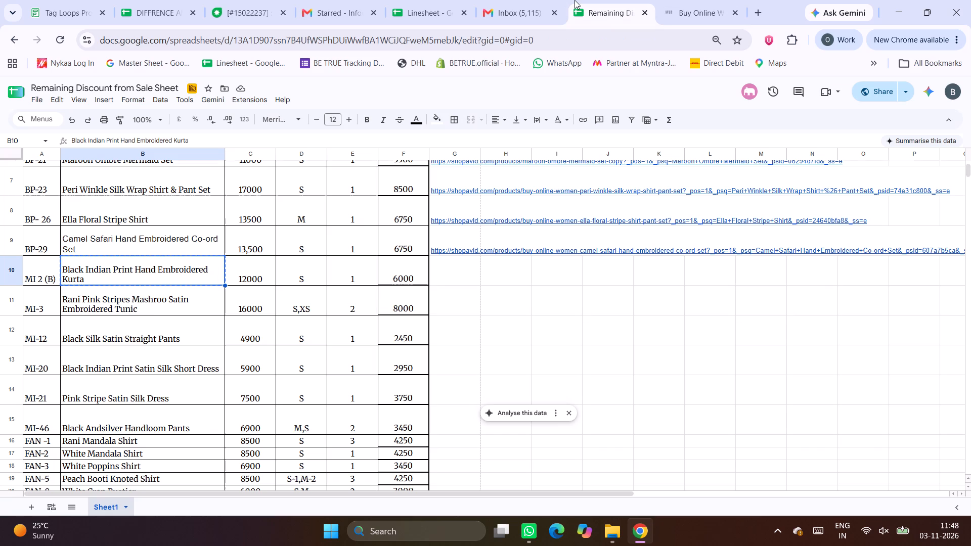
left_click(734, 0)
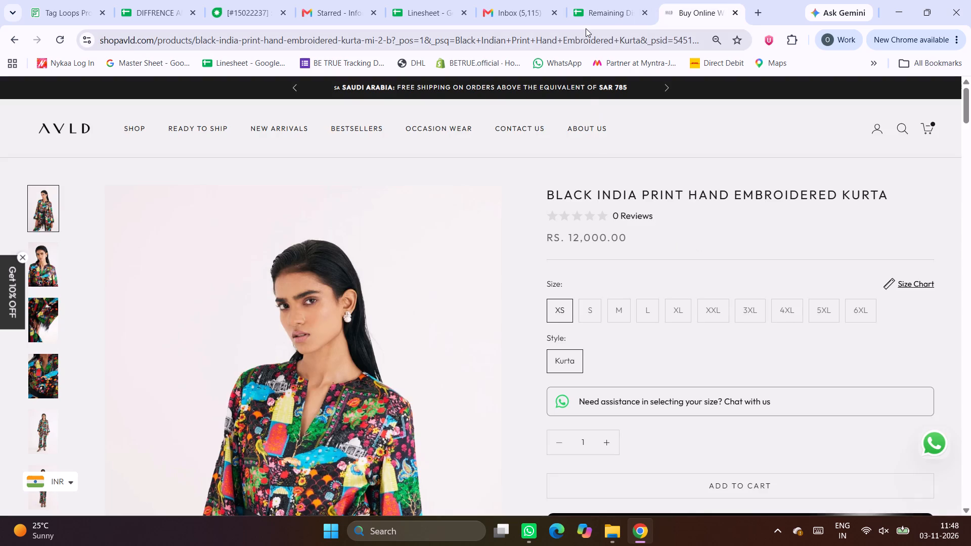
left_click(586, 28)
left_click(552, 42)
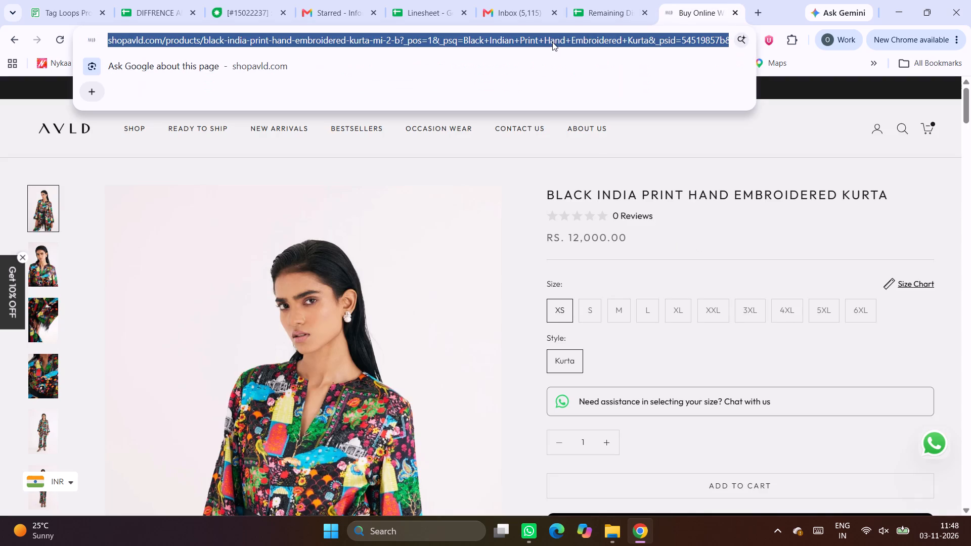
key("ctrl+x")
left_click(621, 0)
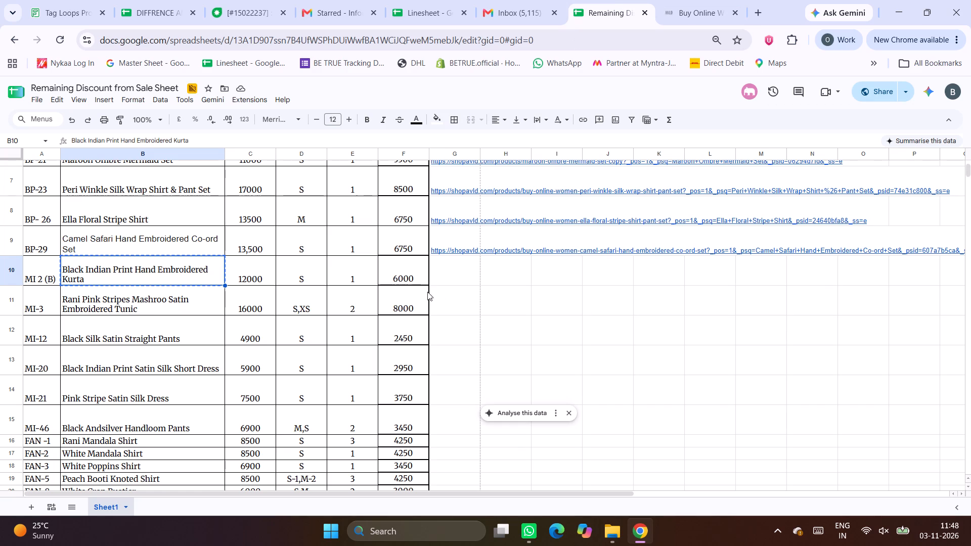
left_click(447, 274)
key("ctrl+v")
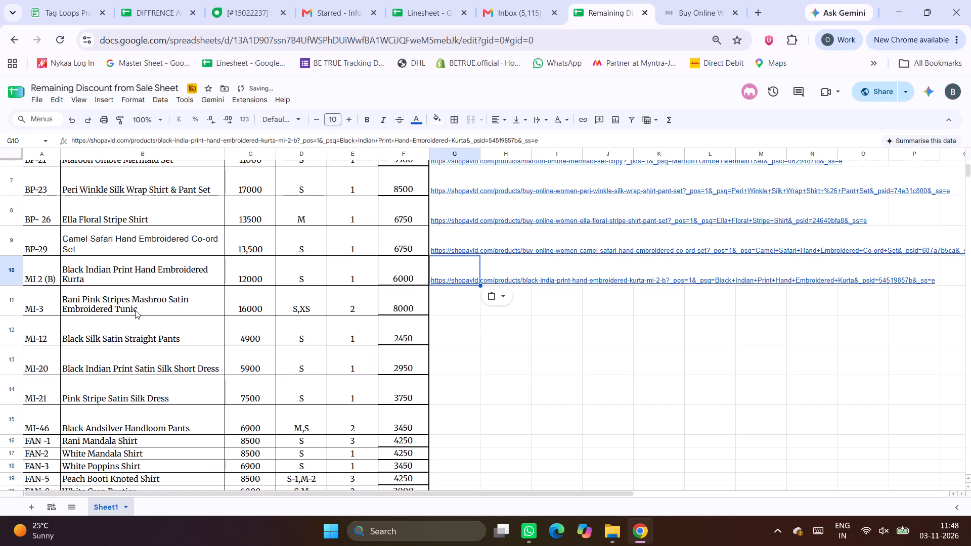
Search the AVLD store for the sheet's Rani Pink Stripes Mashroo Satin Embroidered Tunic (MI-3) and open the matching tunic's page.
left_click(135, 310)
key("ctrl+c")
scroll(382, 334, "down", 1)
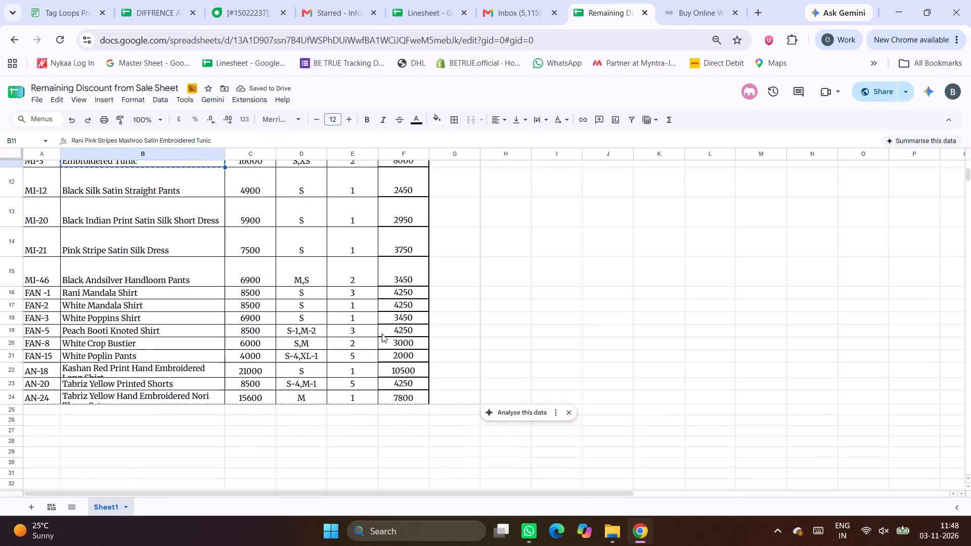
scroll(382, 334, "down", 1)
left_click(688, 0)
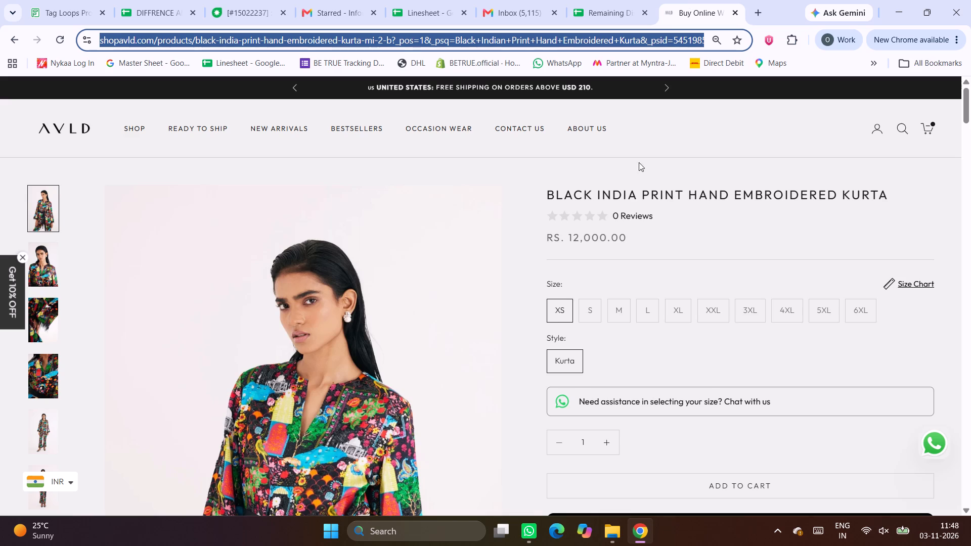
left_click(899, 128)
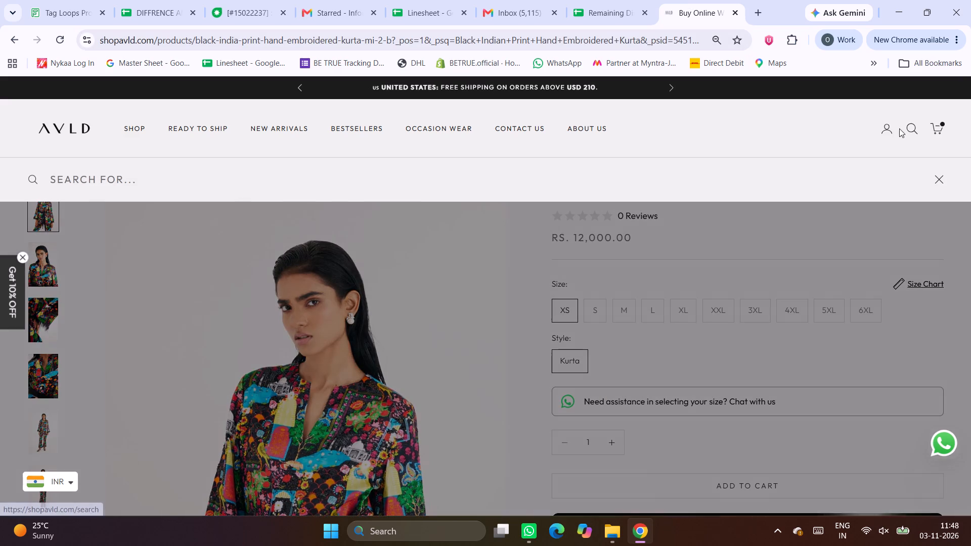
key("ctrl+v")
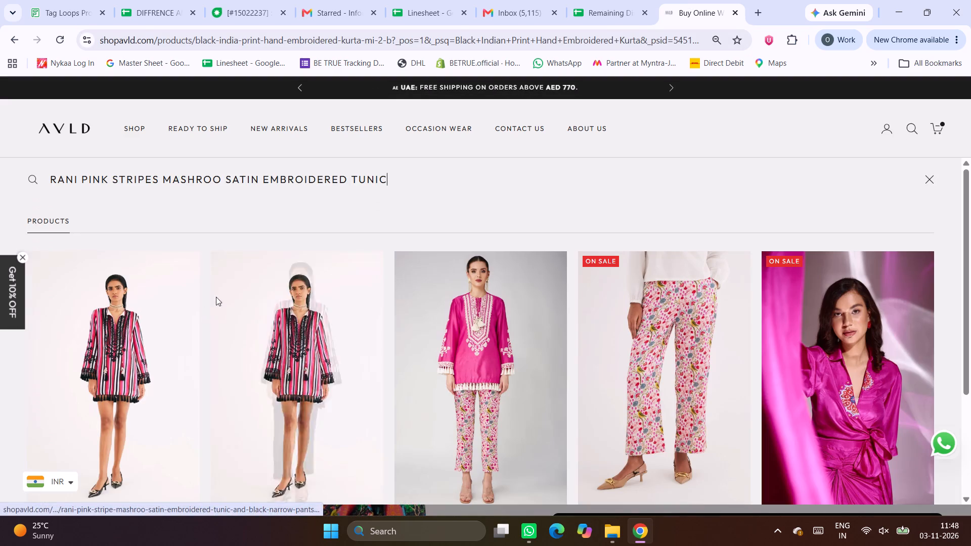
left_click(124, 373)
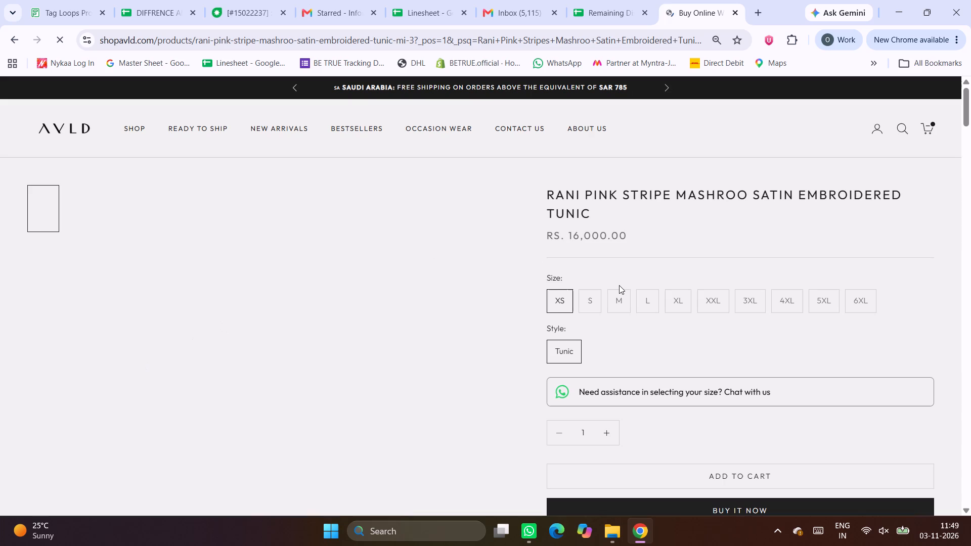
Copy the Rani Pink Stripe Mashroo Satin Embroidered Tunic page URL into the Link column of row MI-3 in the sale sheet.
left_click(487, 44)
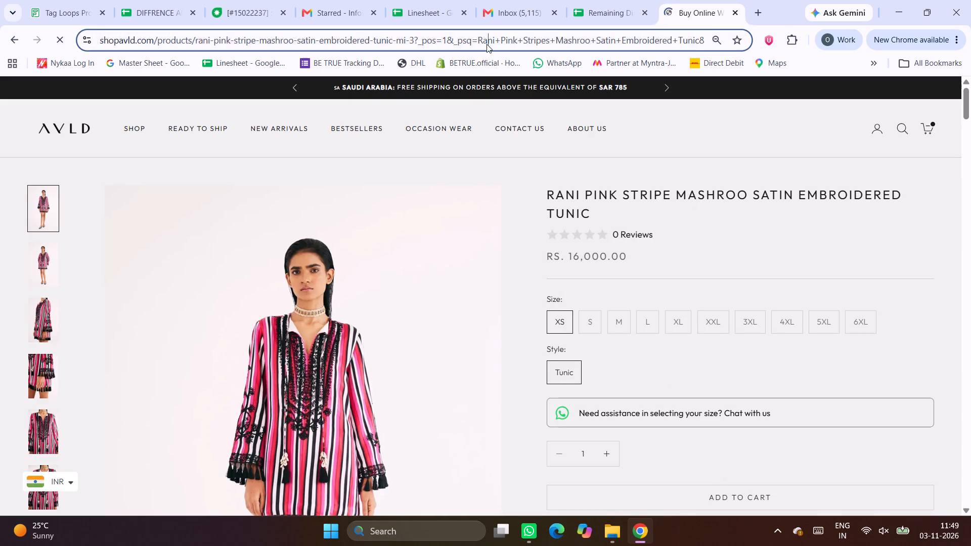
key("ctrl+x")
left_click(605, 0)
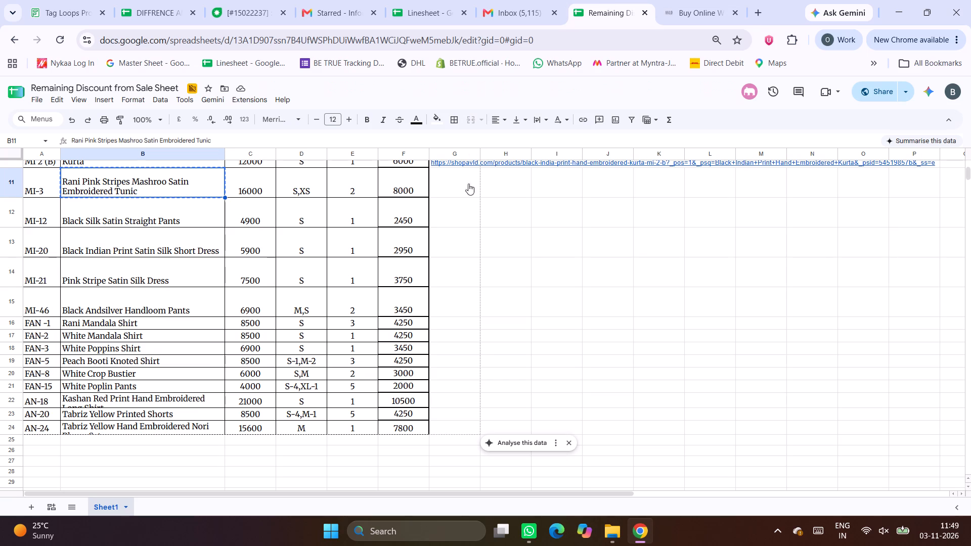
left_click(474, 185)
key("ctrl+v")
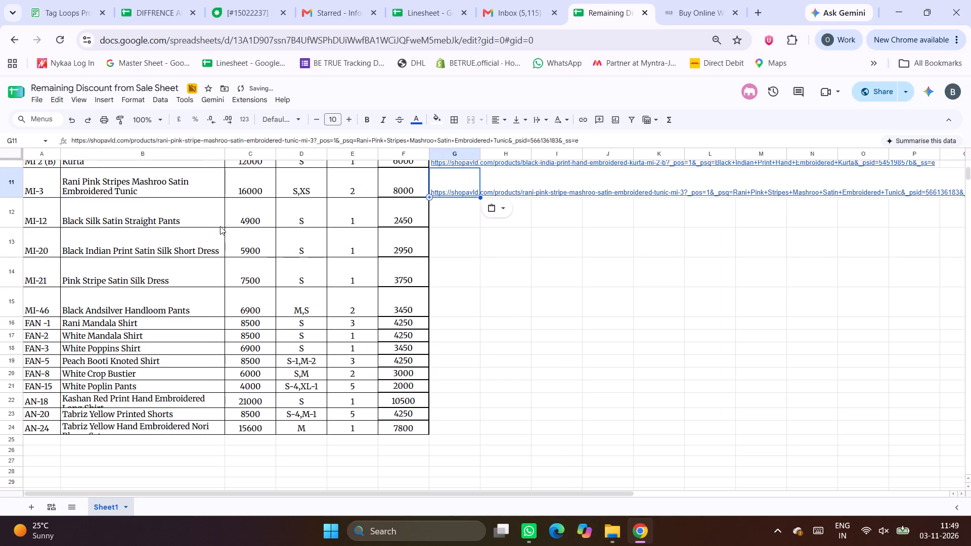
Search the AVLD store for the sheet's Black Silk Satin Straight Pants (MI-12) and open the Black Cotton Satin Straight Pants page.
left_click(159, 222)
key("ctrl+c")
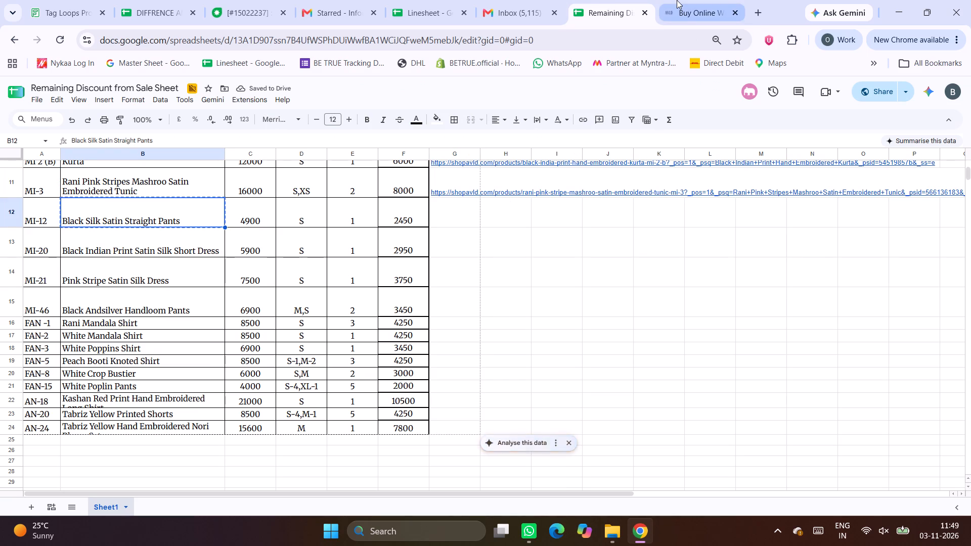
left_click(677, 0)
key("ctrl+v")
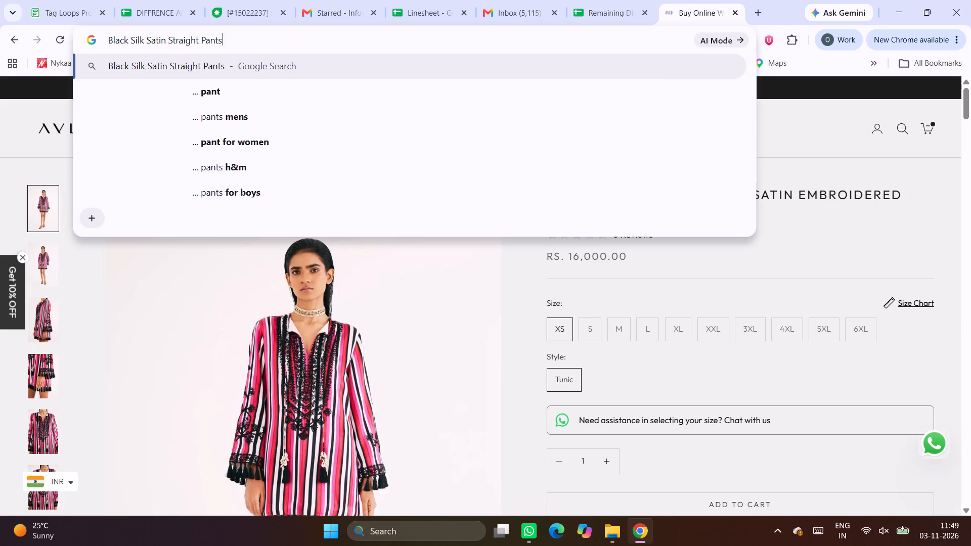
left_click(778, 272)
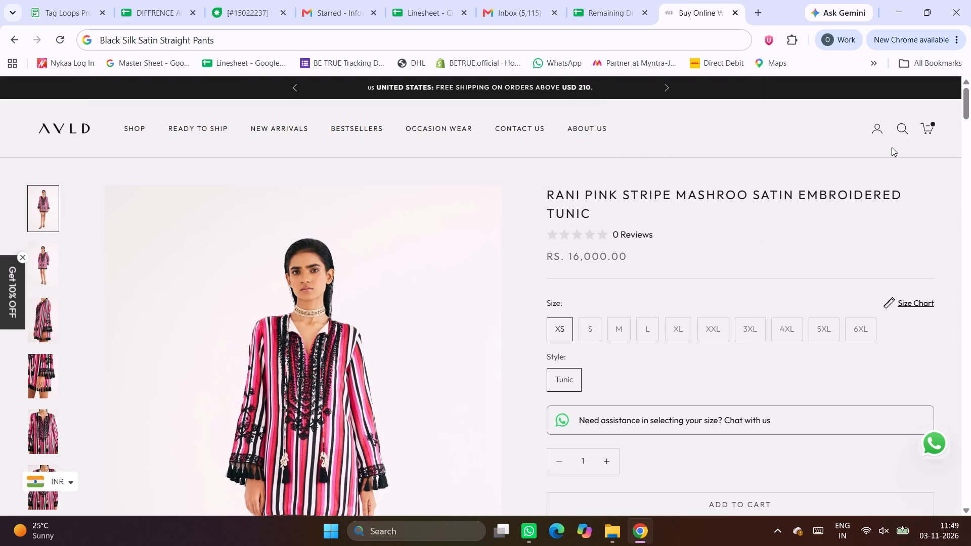
left_click(902, 121)
left_click(903, 126)
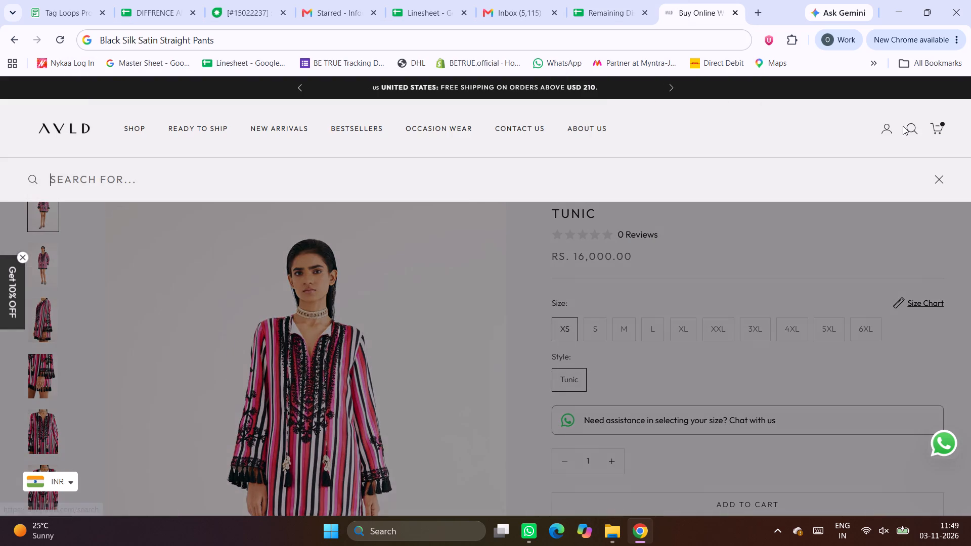
key("ctrl+v")
left_click(51, 330)
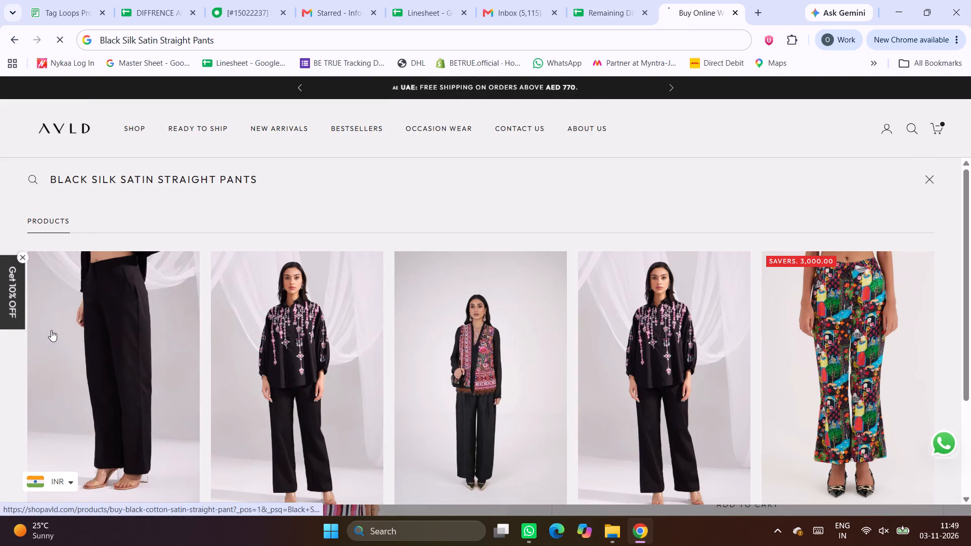
Copy the Black Cotton Satin Straight Pants page URL into the Link column of row MI-12 in the sale sheet.
left_click(351, 42)
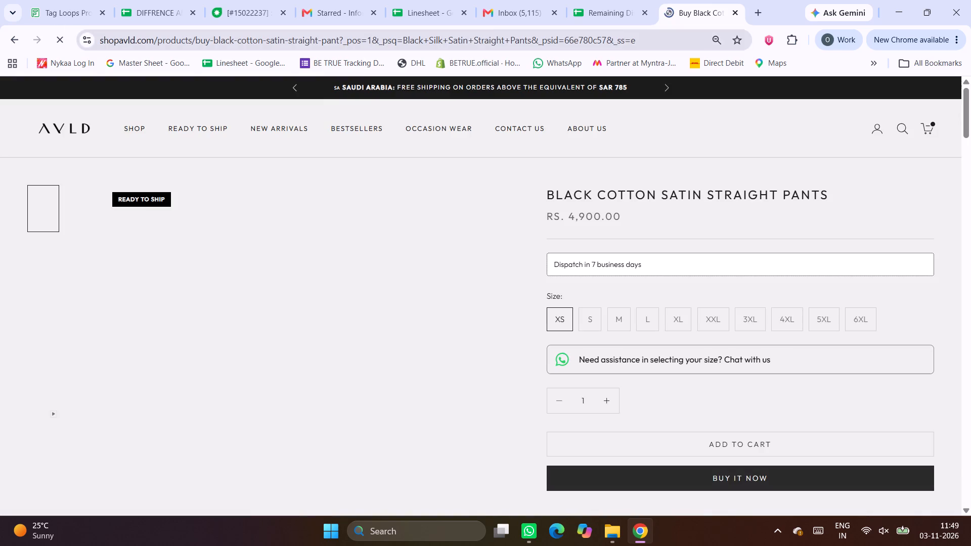
key("ctrl+x")
left_click(608, 0)
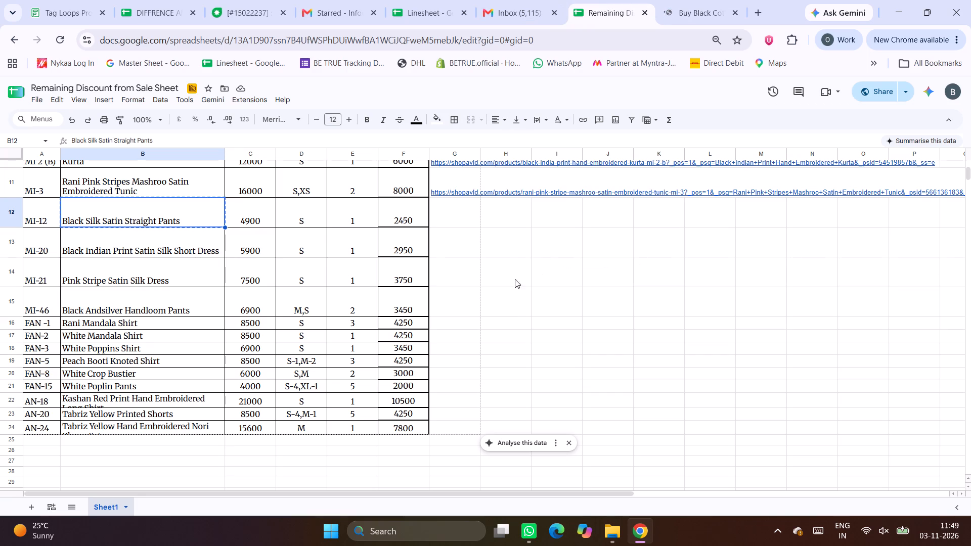
left_click(467, 206)
key("ctrl+v")
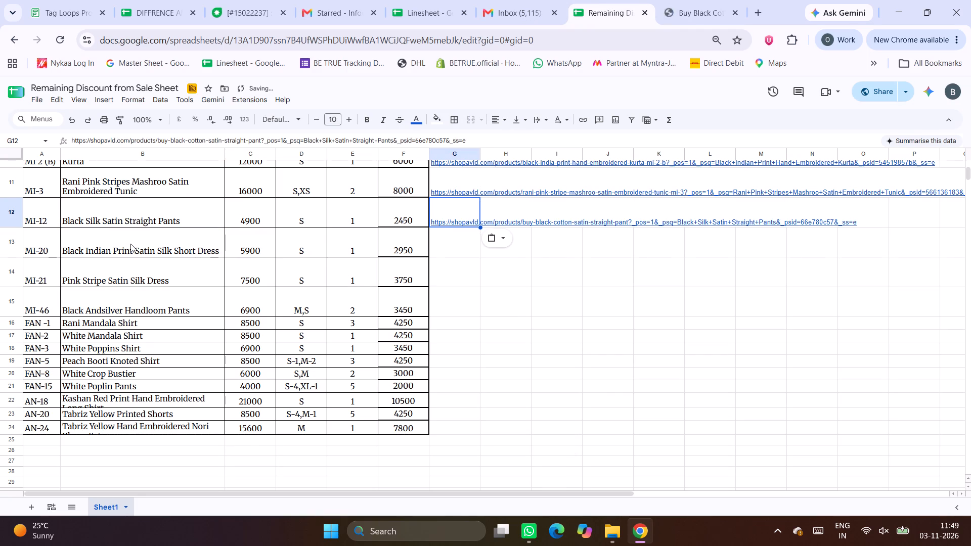
Search the AVLD store for the sheet's Black Indian Print Satin Silk Short Dress (MI-20) and open the matching dress's page.
left_click(130, 244)
key("ctrl+c")
left_click(677, 0)
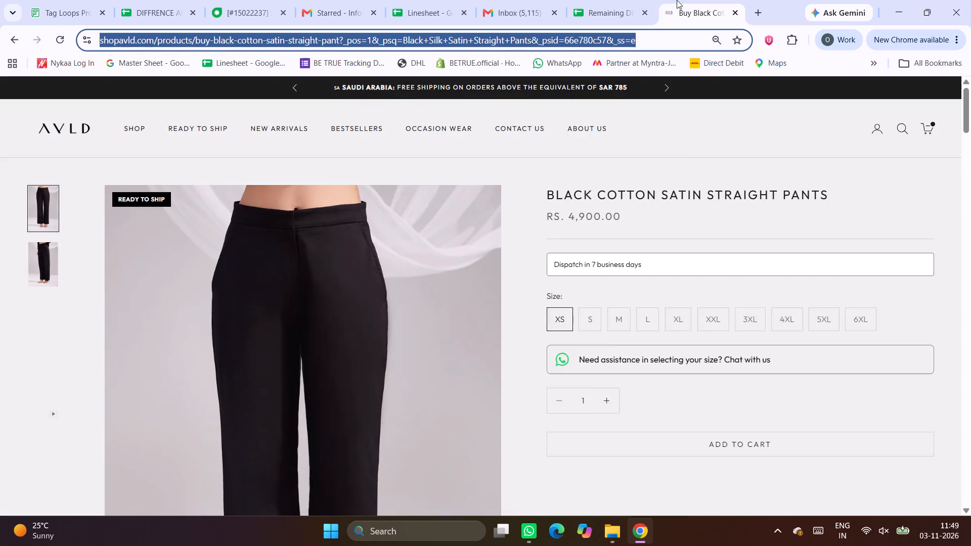
left_click(905, 126)
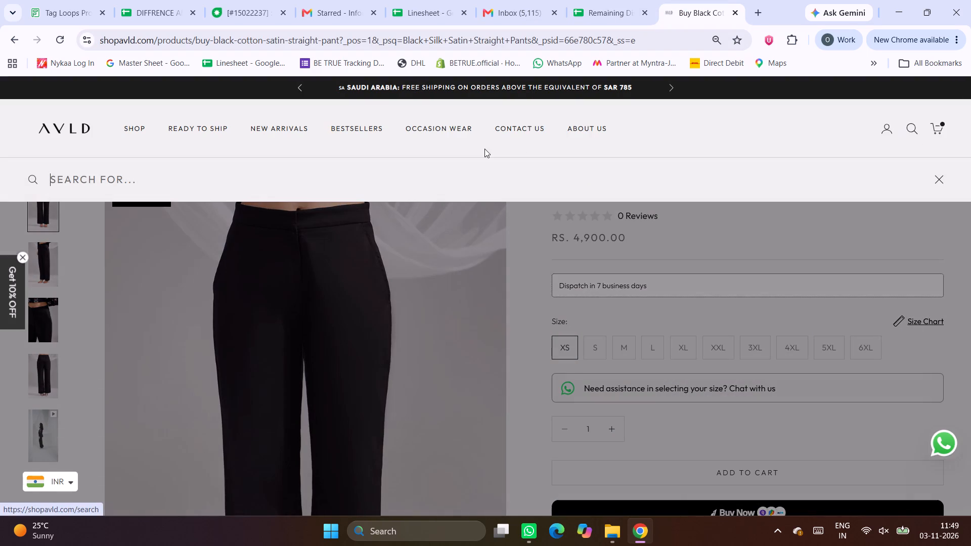
key("ctrl+v")
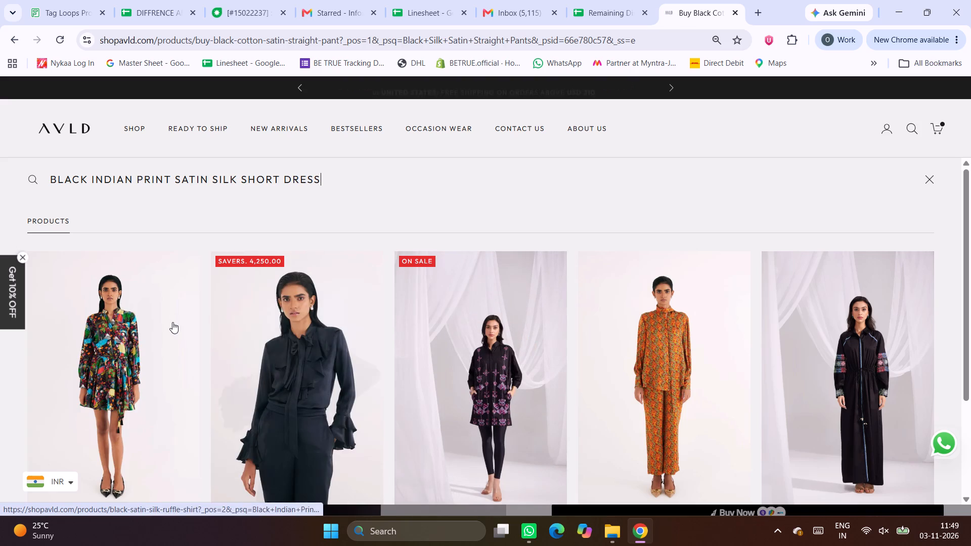
left_click(172, 322)
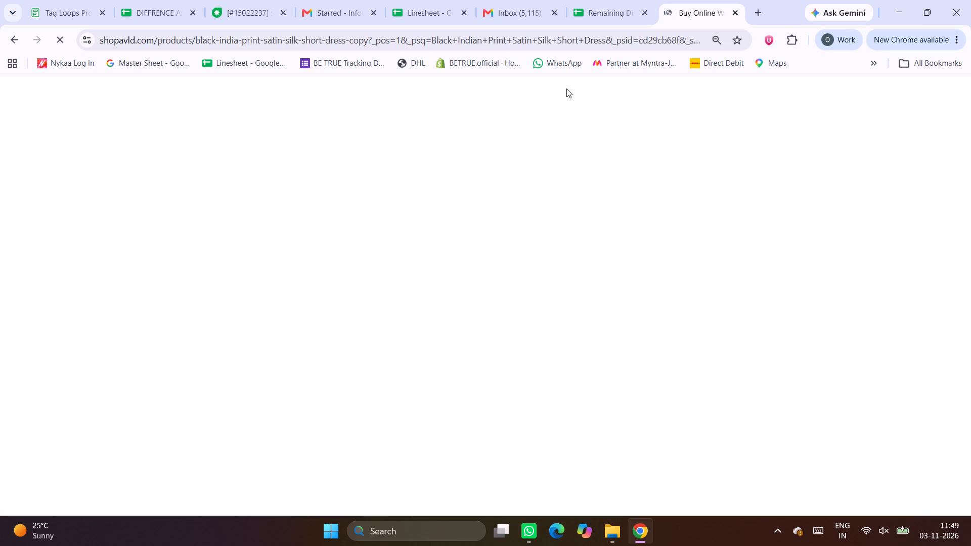
Copy the Black India Print Satin Silk Short Dress page URL into the Link column of row MI-20 in the sale sheet.
left_click(492, 40)
key("ctrl+x")
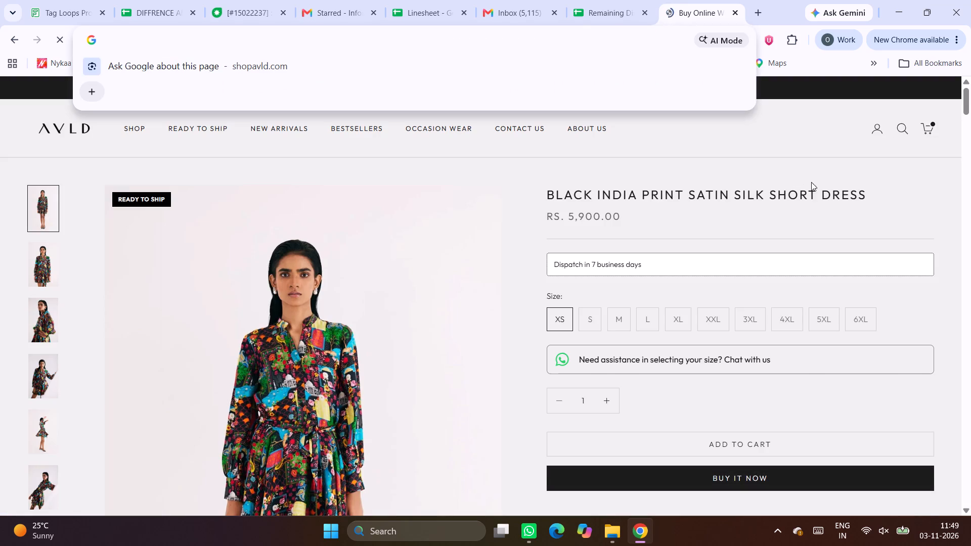
left_click(687, 0)
left_click(596, 0)
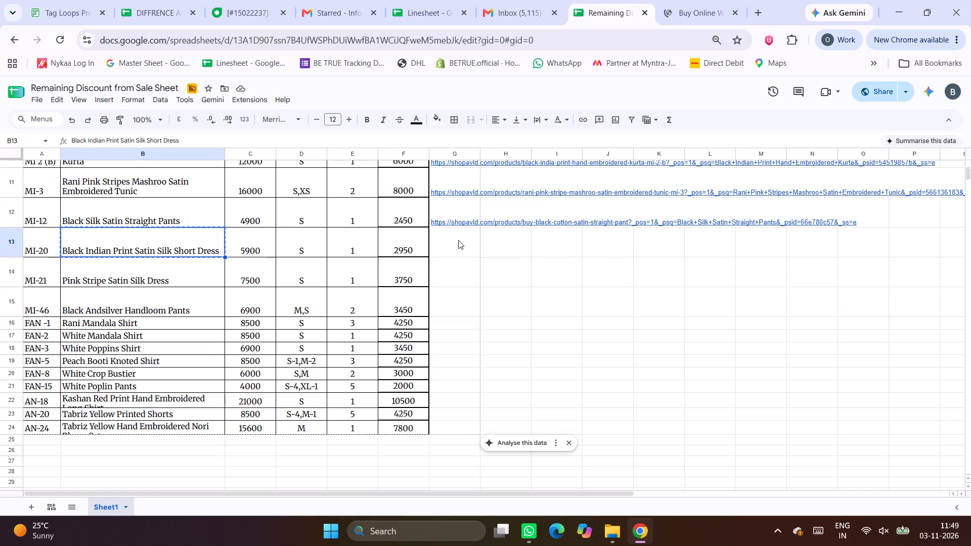
left_click(455, 240)
key("ctrl+v")
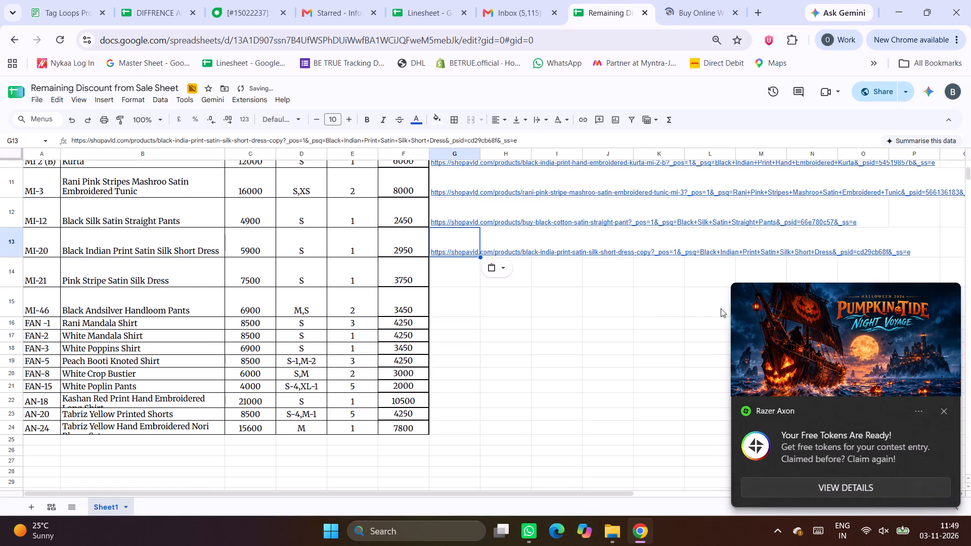
left_click(948, 408)
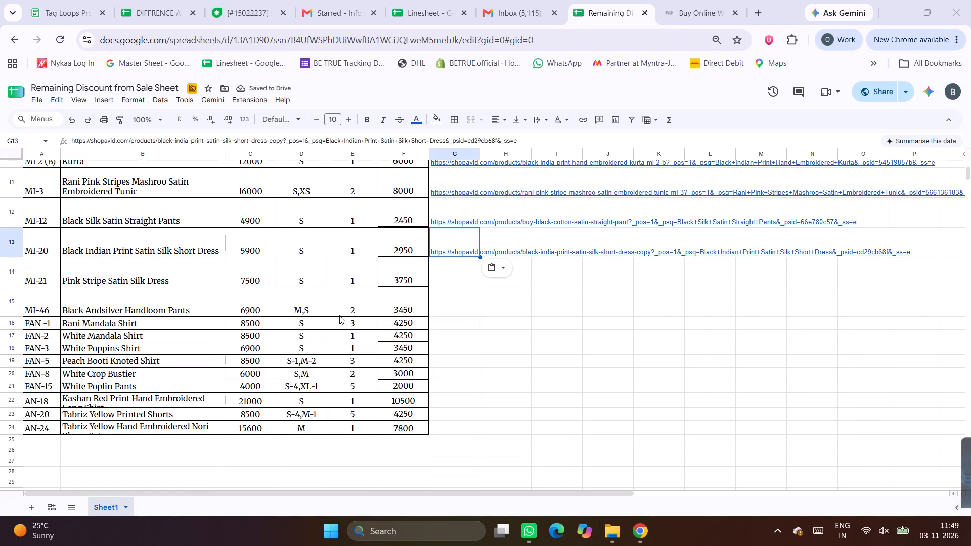
Search the AVLD store for the sheet's Pink Stripe Satin Silk Dress (MI-21) and open the Pink Stripe Silk Shirt page.
left_click(158, 274)
key("ctrl+c")
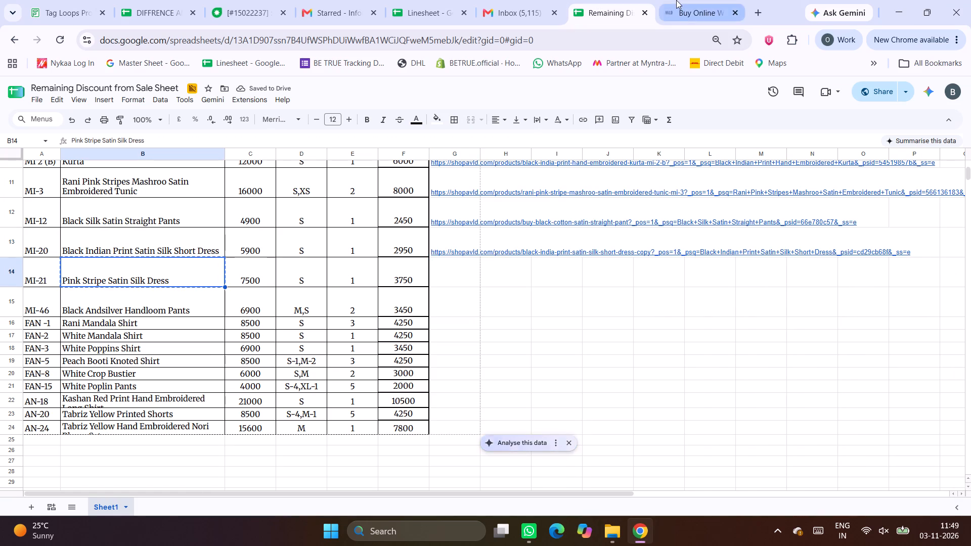
left_click(676, 0)
left_click(903, 129)
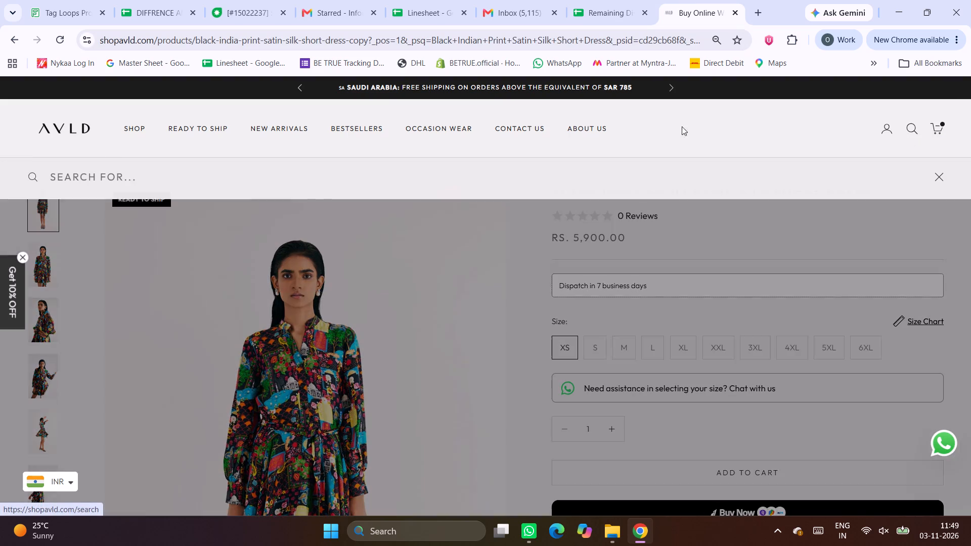
key("ctrl+v")
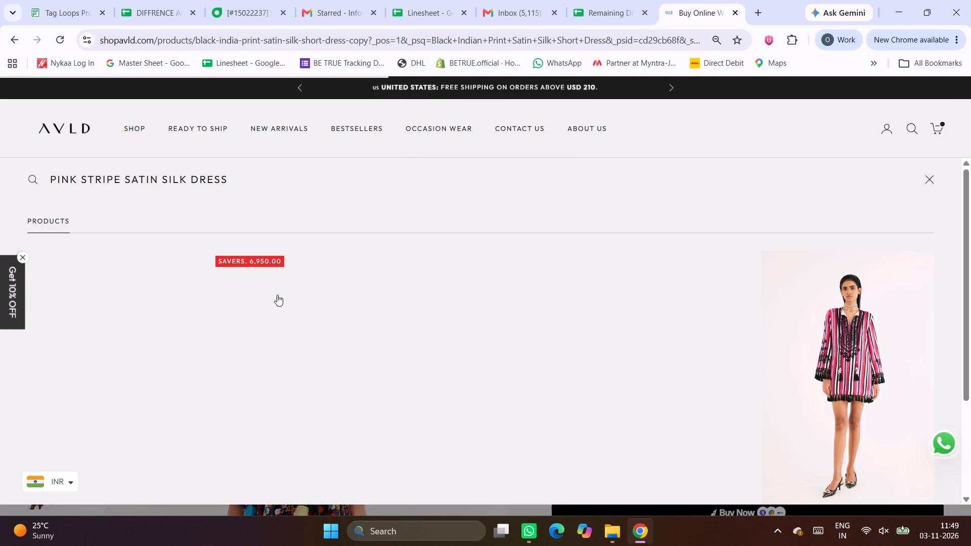
left_click(120, 366)
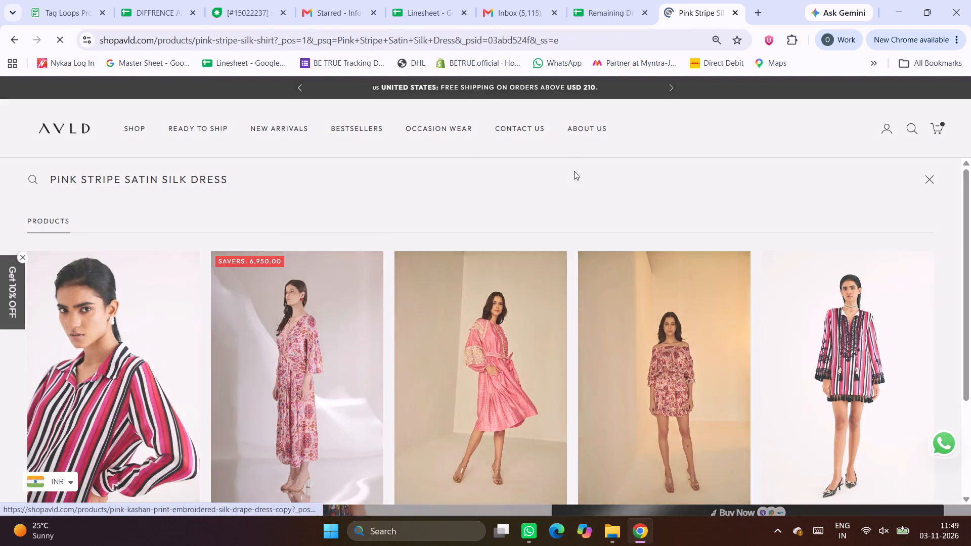
Copy the Pink Stripe Silk Shirt page URL into the Link column of row MI-21 in the sale sheet.
left_click(545, 41)
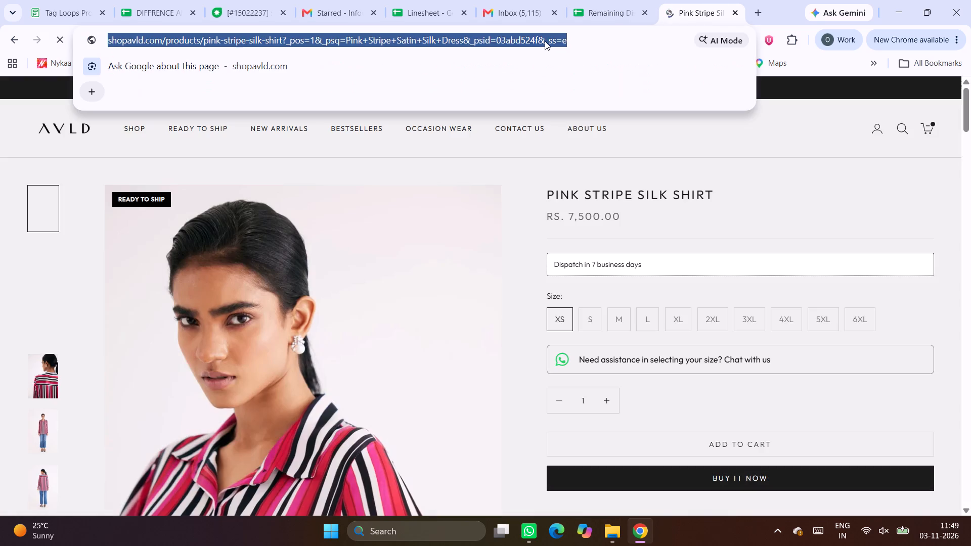
key("ctrl+x")
left_click(635, 0)
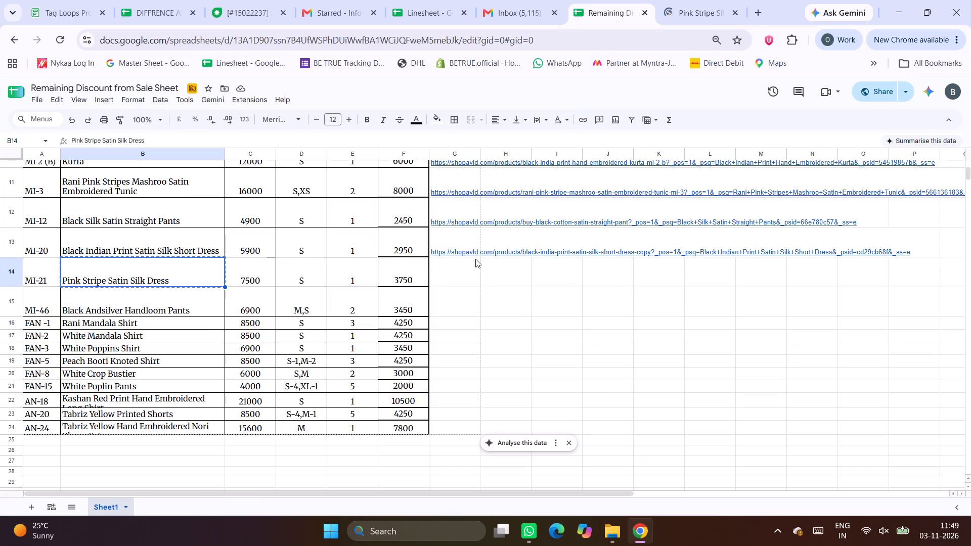
left_click(440, 268)
key("ctrl+v")
Search the AVLD store for the sheet's Black Andsilver Handloom Pants (MI-46) and open the matching pants' page.
scroll(452, 323, "down", 1)
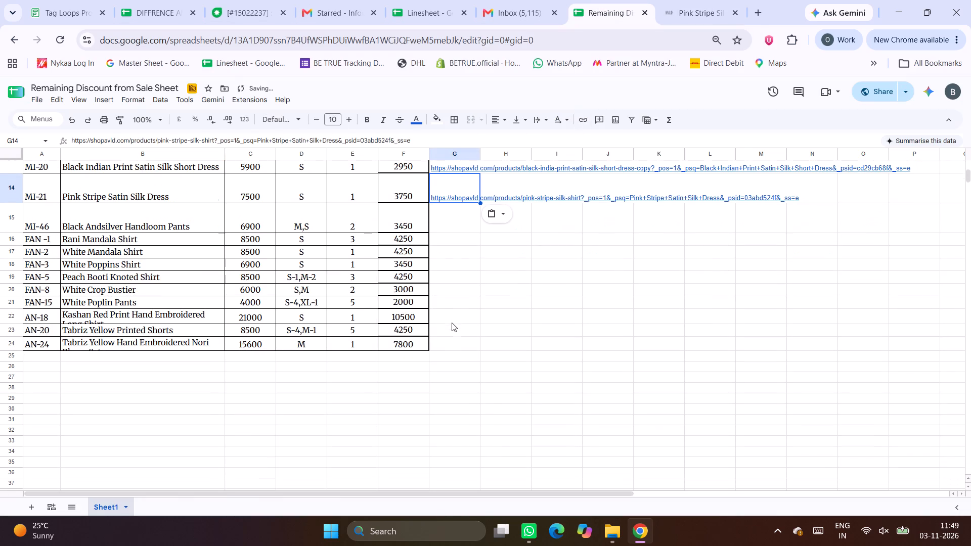
left_click(98, 234)
key("ctrl+c")
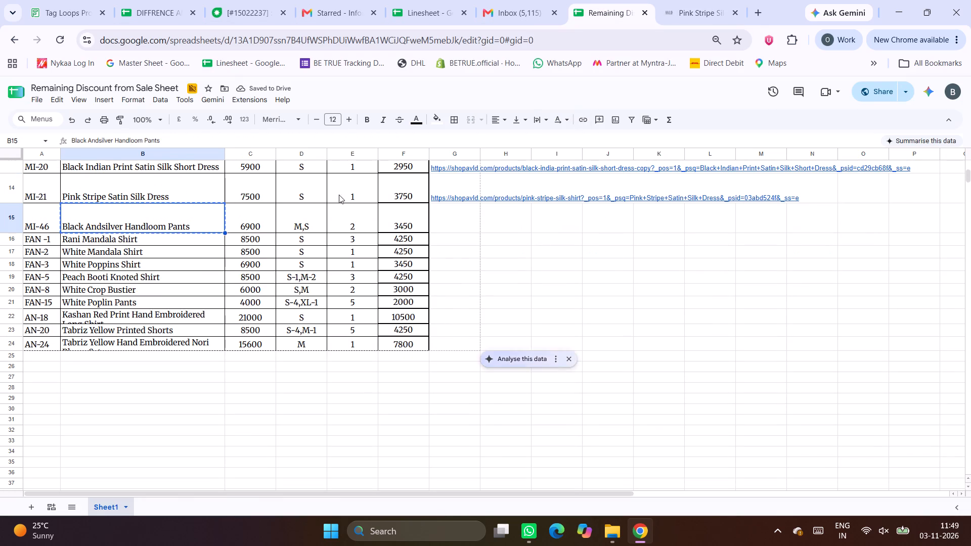
left_click(675, 0)
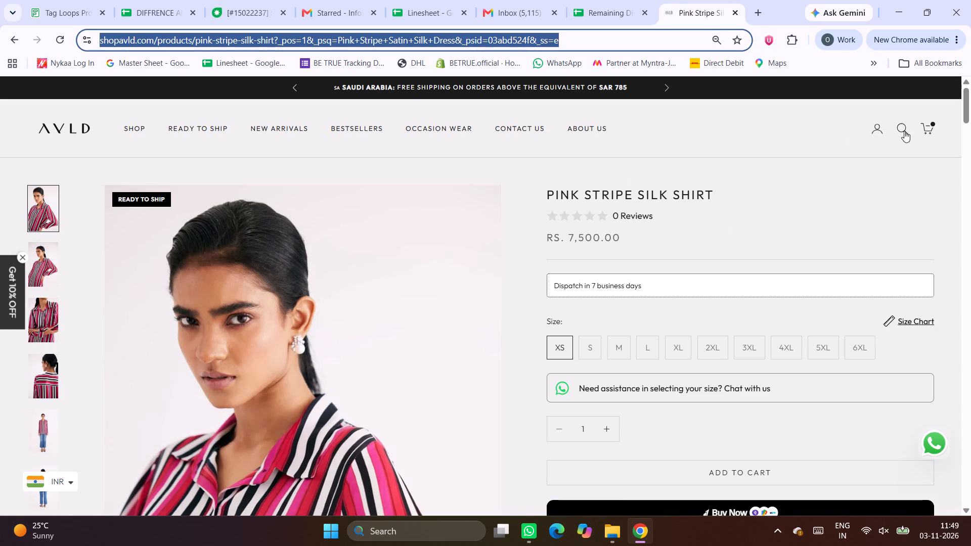
left_click(902, 127)
key("ctrl+v")
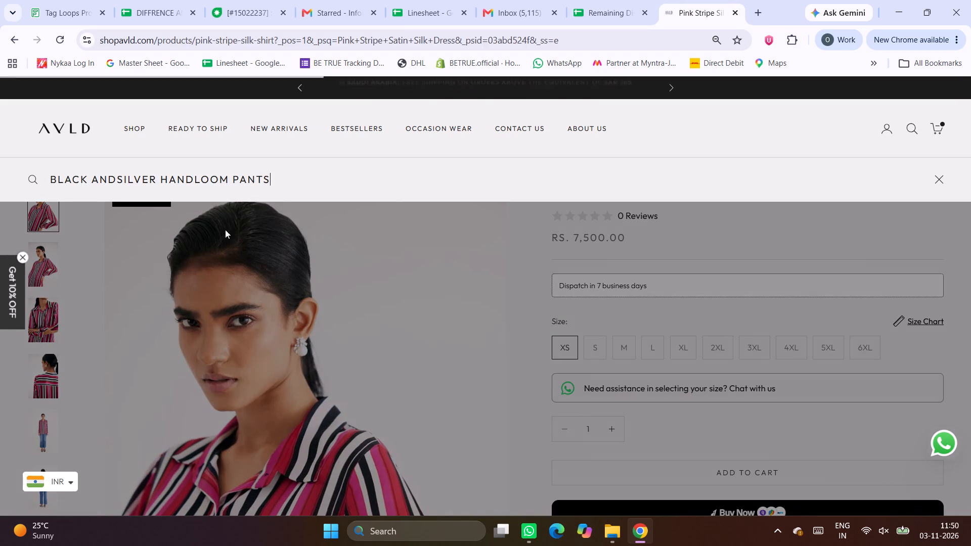
left_click(109, 360)
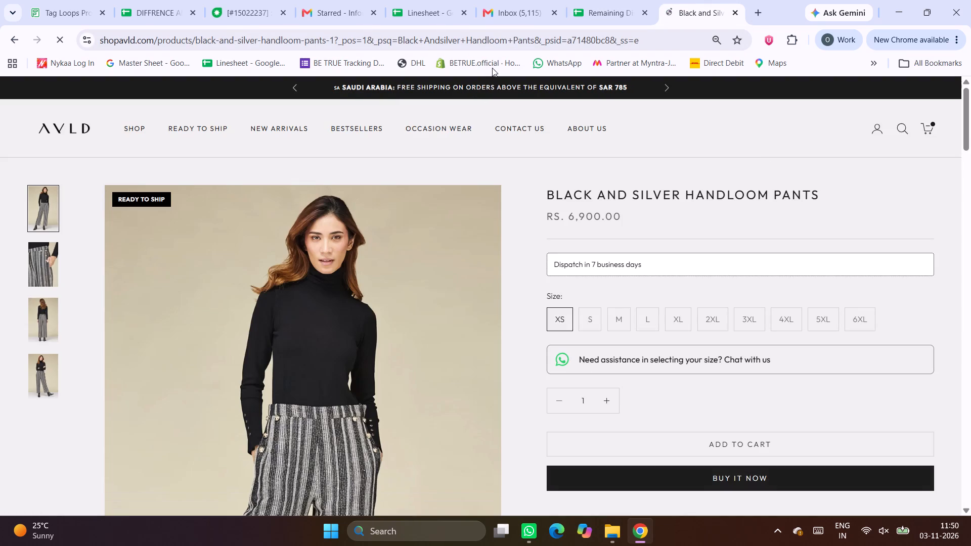
Copy the Black and Silver Handloom Pants page URL into the Link column of row MI-46 in the sale sheet.
left_click(540, 40)
key("ctrl+x")
left_click(599, 0)
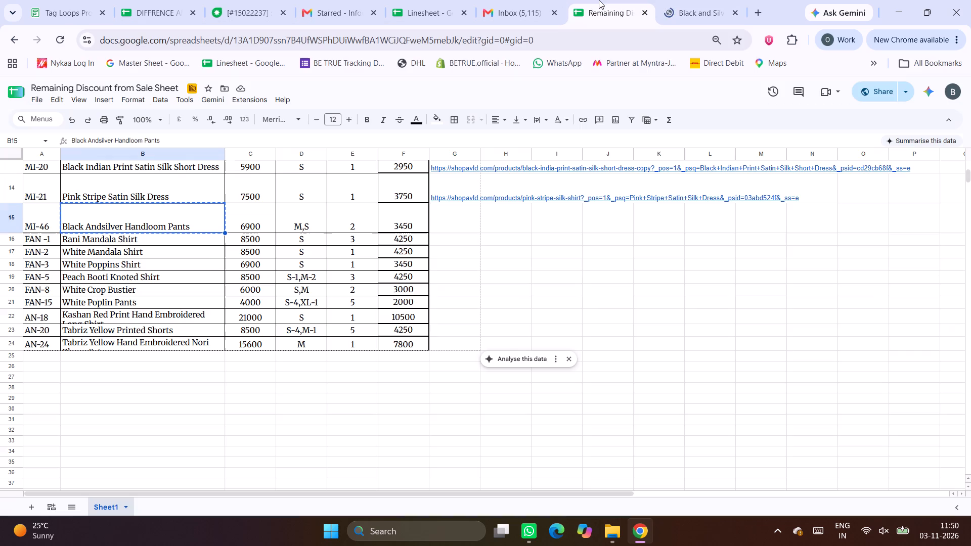
left_click(458, 221)
key("ctrl+v")
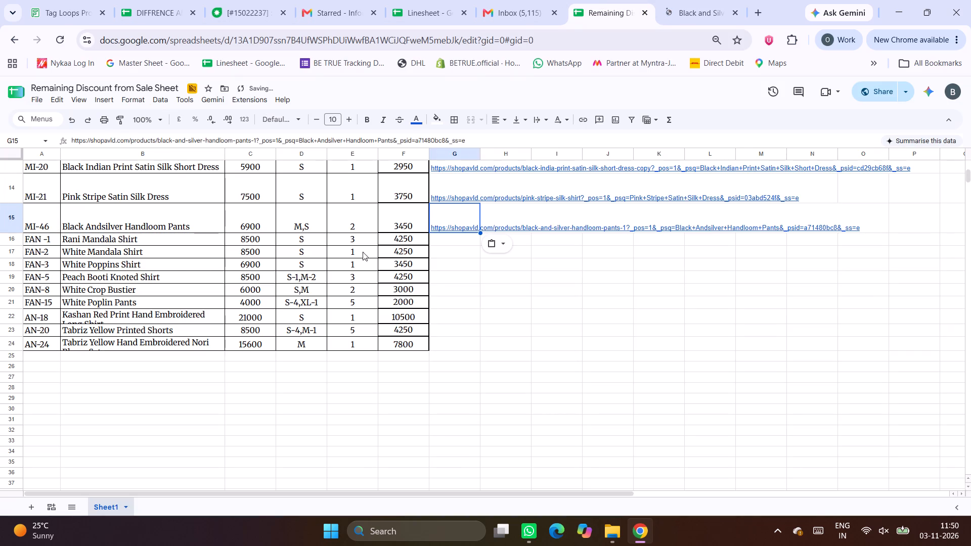
Search the AVLD store for the sheet's Rani Mandala Shirt (FAN -1) and open the Rani Mandala Silk Embroidered Wrap Top page.
left_click(159, 240)
key("ctrl+c")
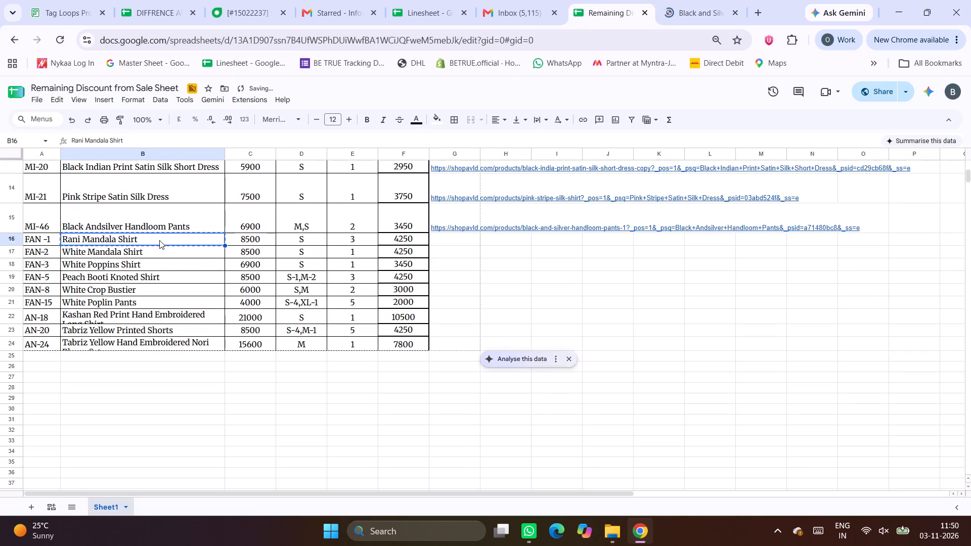
left_click(657, 0)
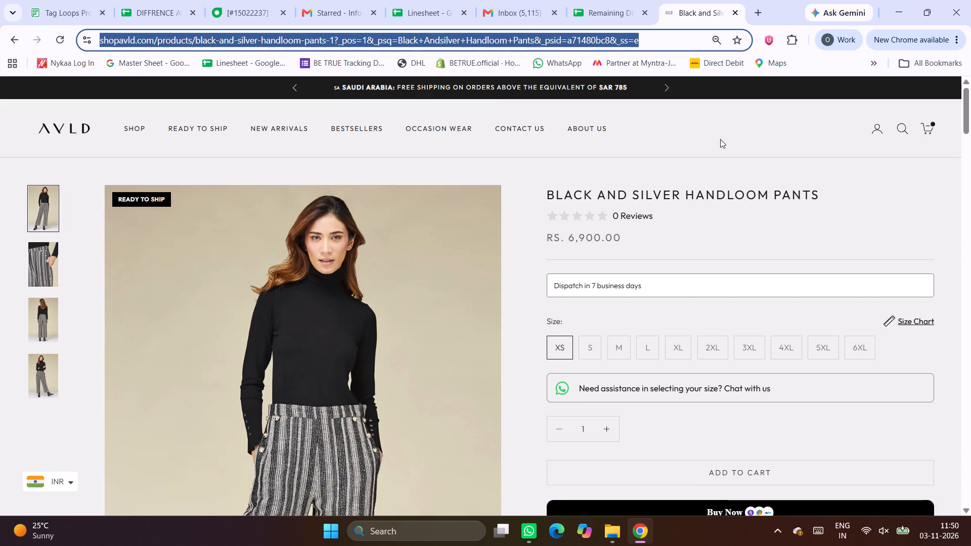
left_click(908, 131)
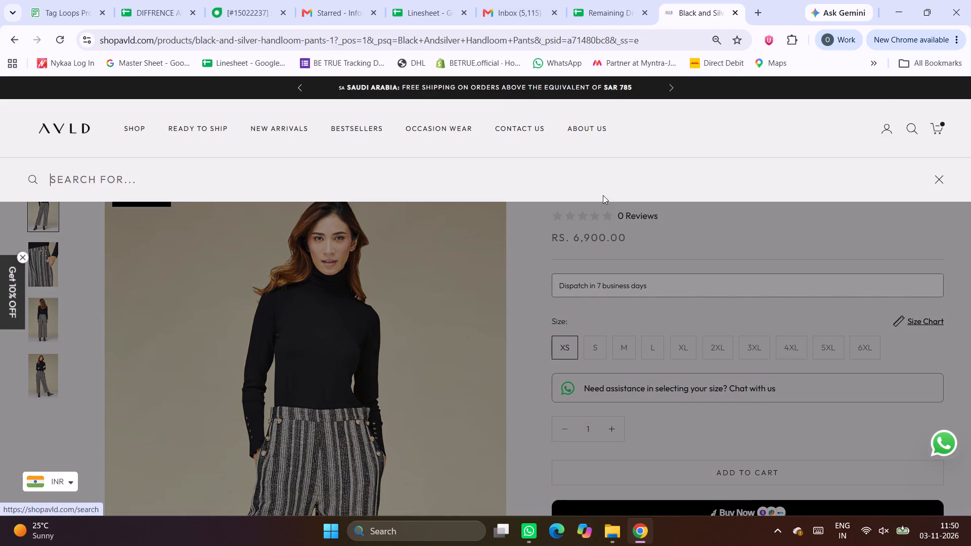
key("ctrl+v")
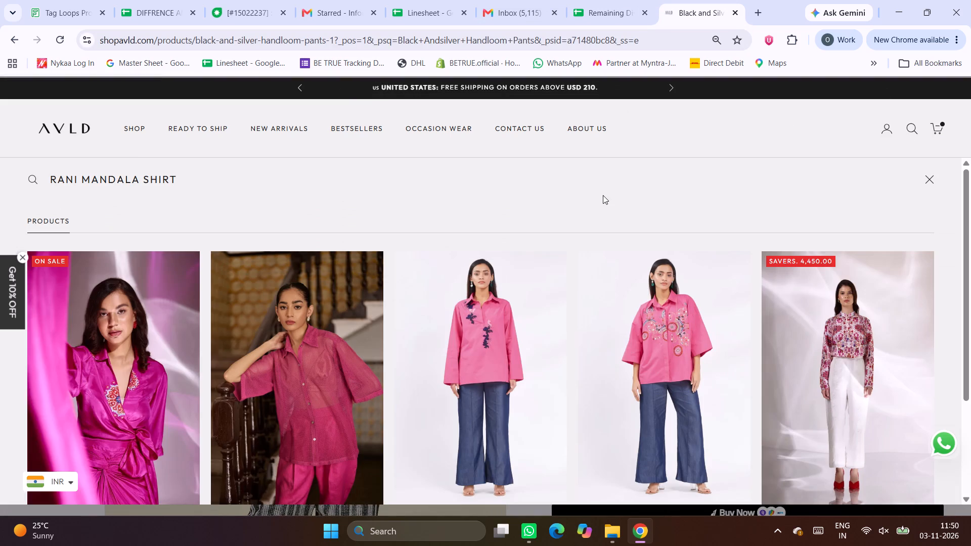
left_click(102, 337)
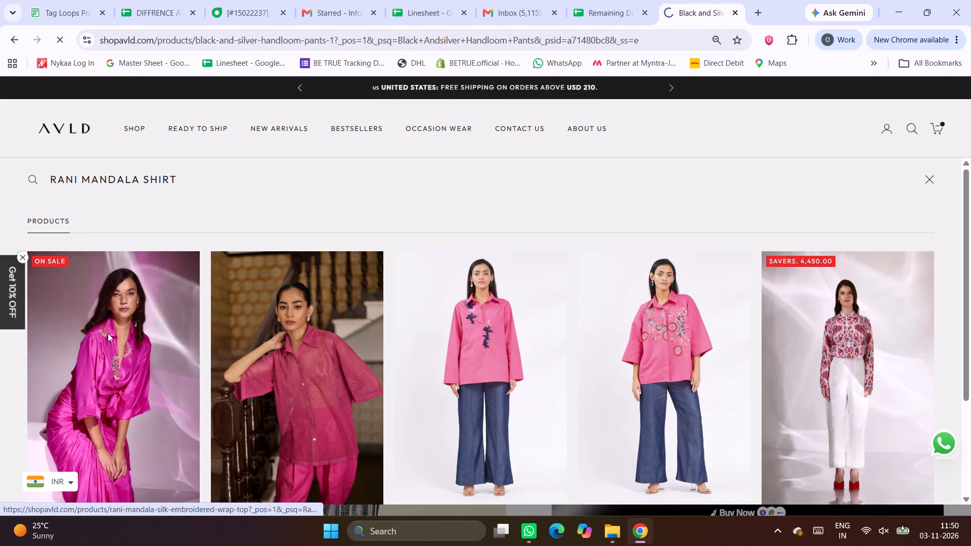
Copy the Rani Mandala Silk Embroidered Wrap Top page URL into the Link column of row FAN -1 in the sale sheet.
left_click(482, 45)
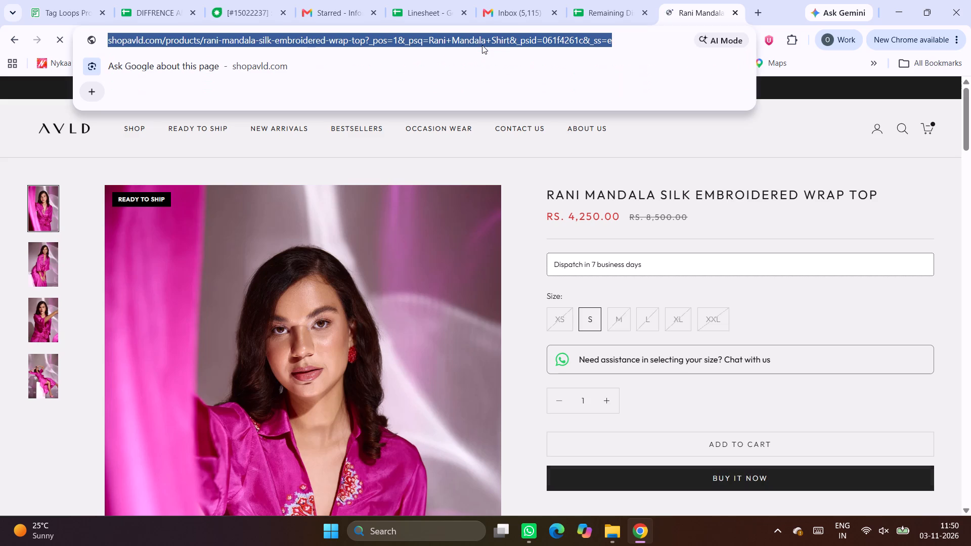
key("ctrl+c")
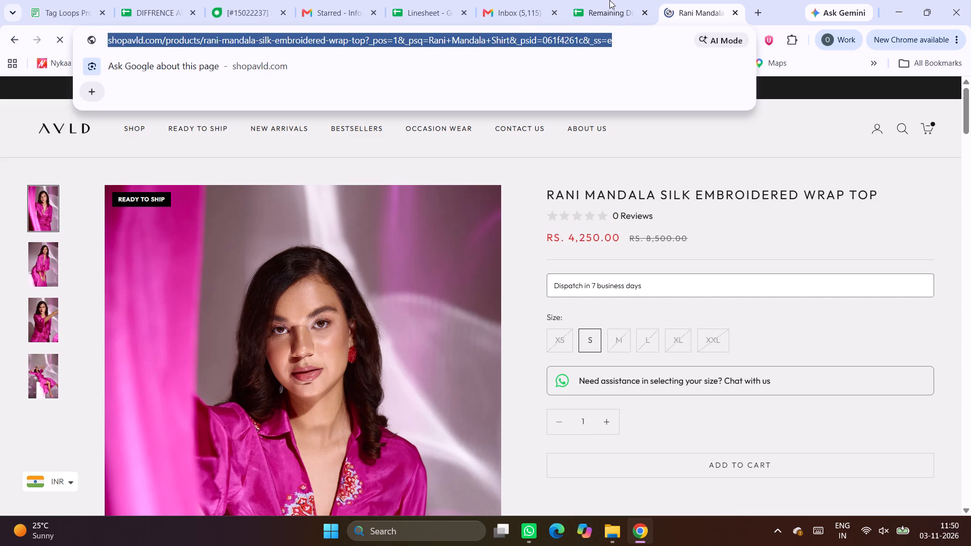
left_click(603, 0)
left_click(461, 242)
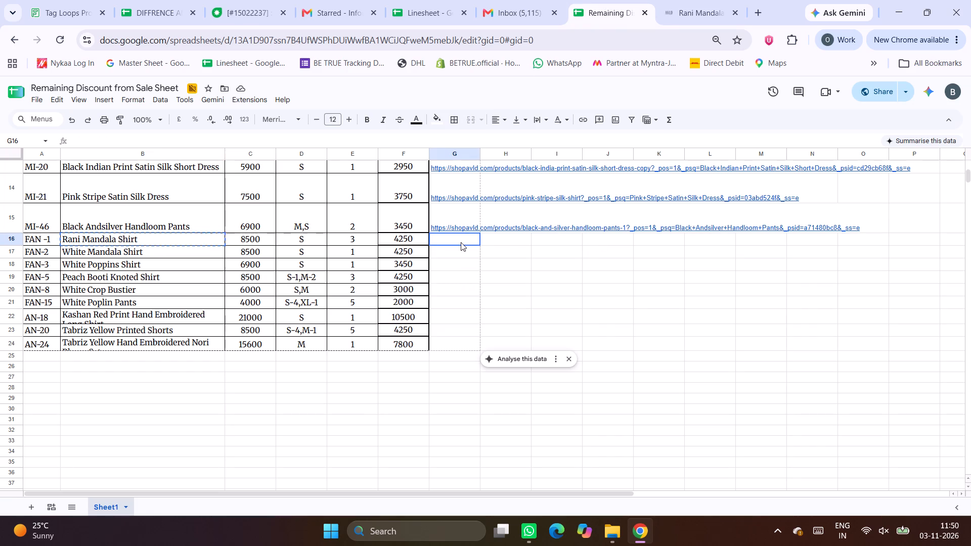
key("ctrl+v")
Return to the store's Rani Mandala Shirt search results and open the Kashan White Printed Dori Shirt page to check it.
left_click(699, 0)
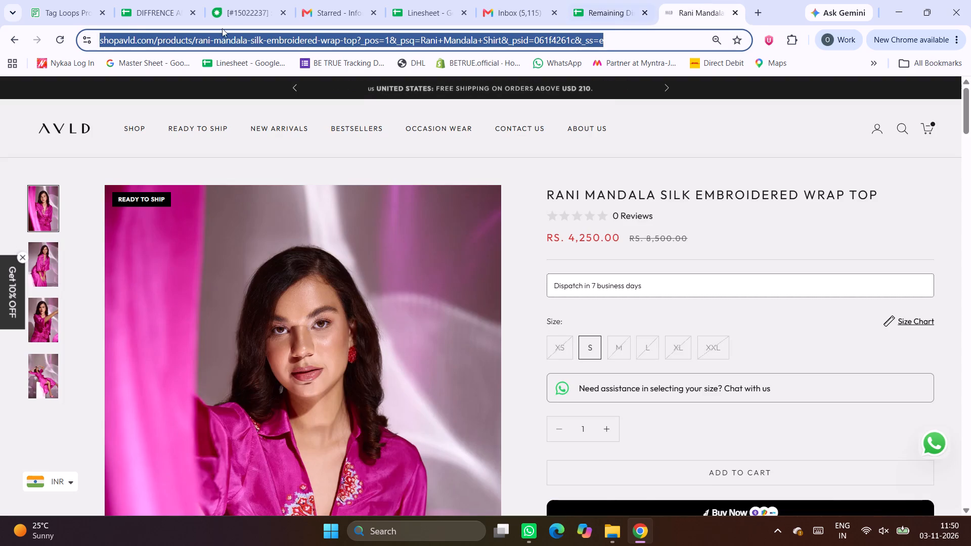
left_click(16, 37)
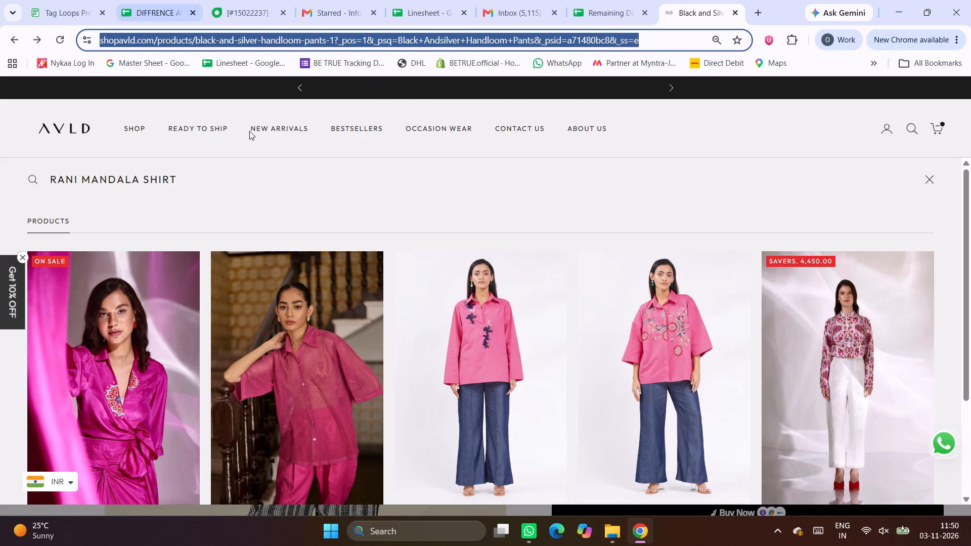
scroll(776, 277, "down", 3)
left_click(776, 277)
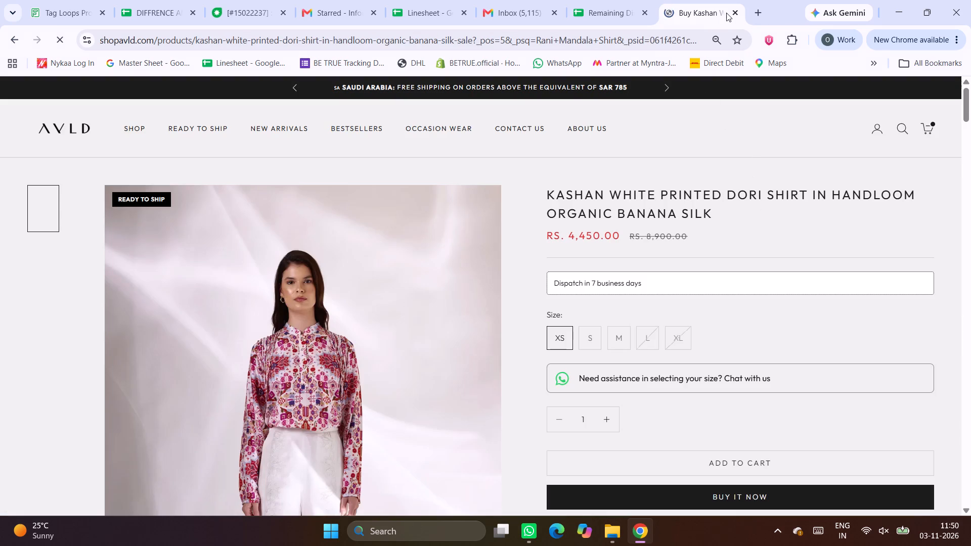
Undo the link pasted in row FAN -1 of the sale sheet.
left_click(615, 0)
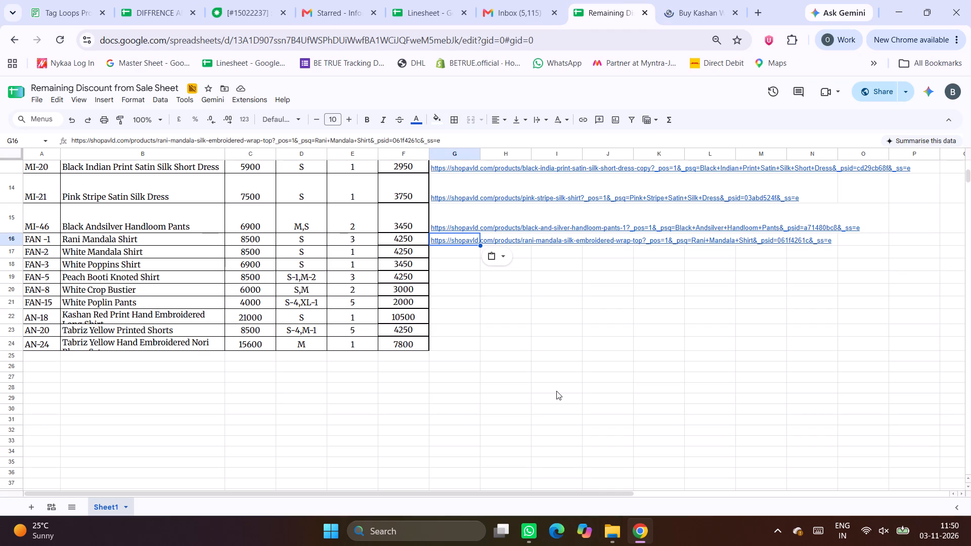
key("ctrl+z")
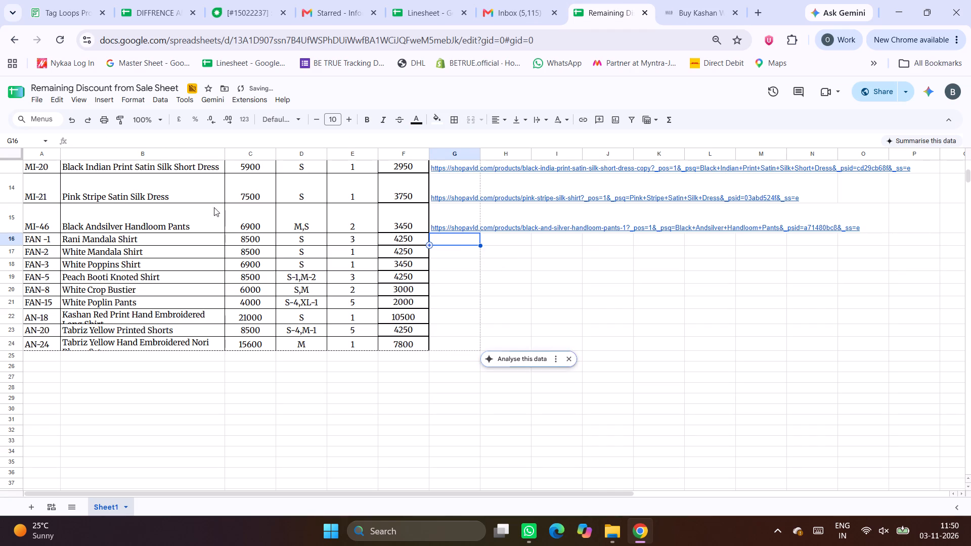
Search the AVLD store again for the sheet's Rani Mandala Shirt (FAN -1) and open the Rani Mandala Silk Embroidered Wrap Top page.
left_click(133, 243)
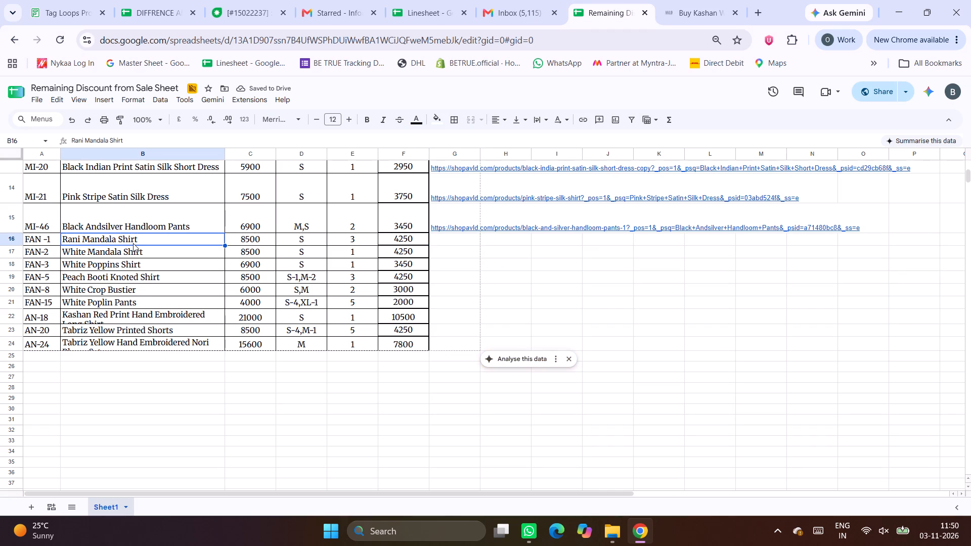
key("ctrl+c")
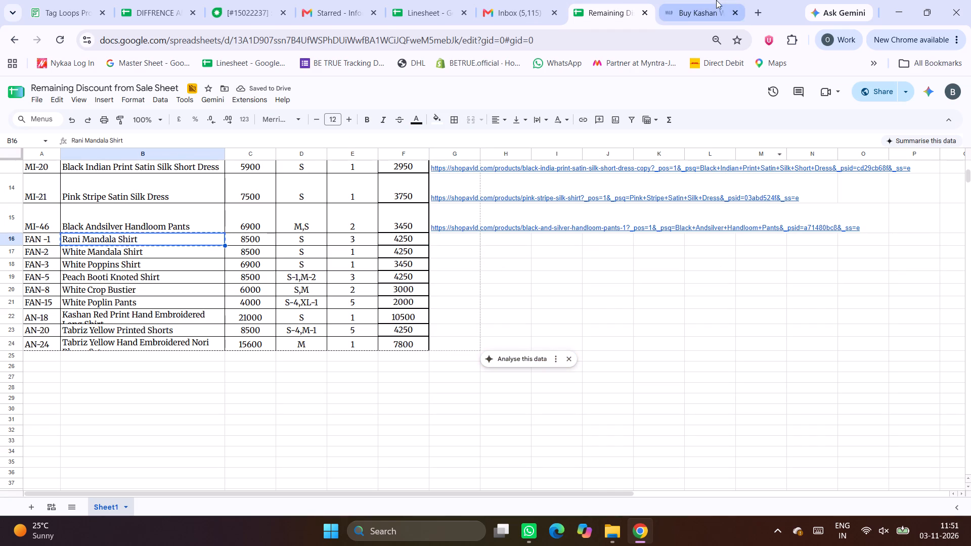
left_click(716, 0)
left_click(899, 132)
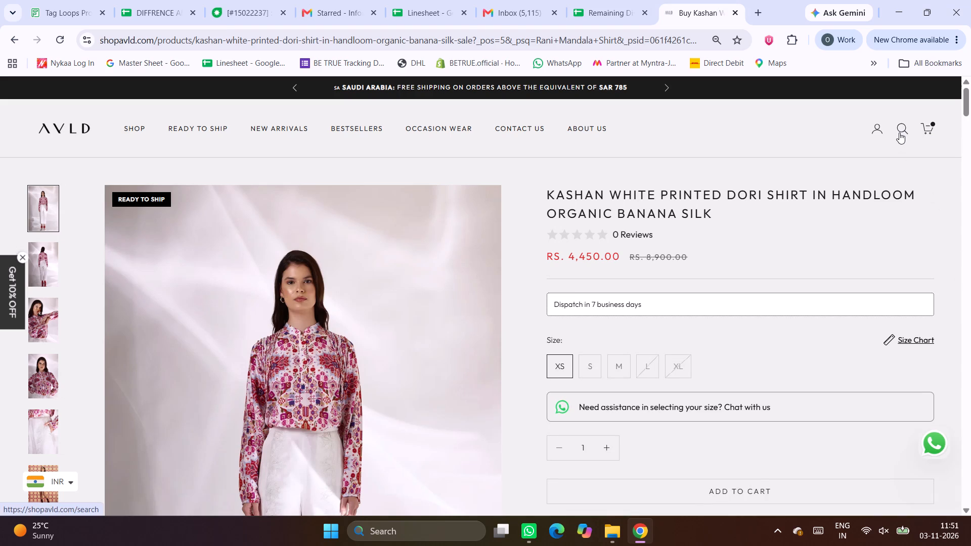
key("ctrl+v")
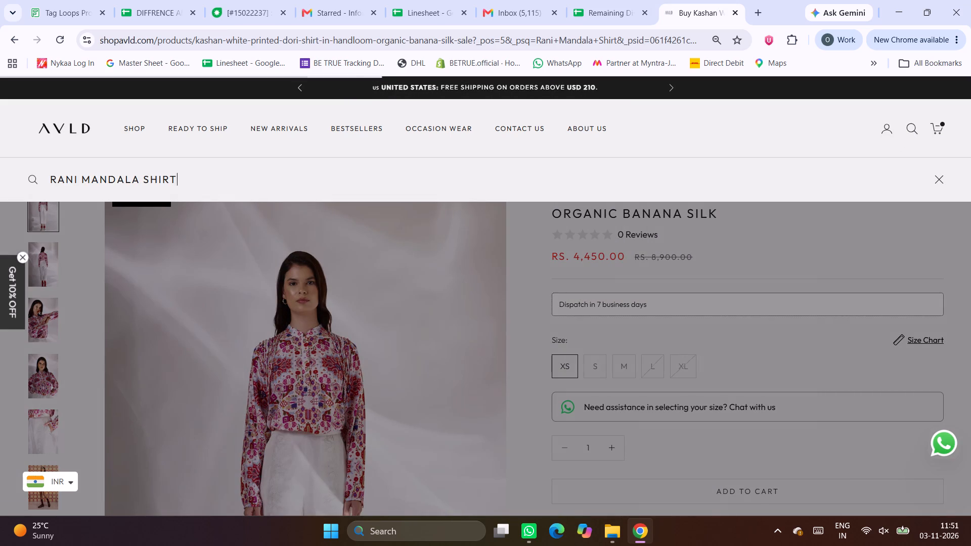
scroll(493, 301, "down", 2)
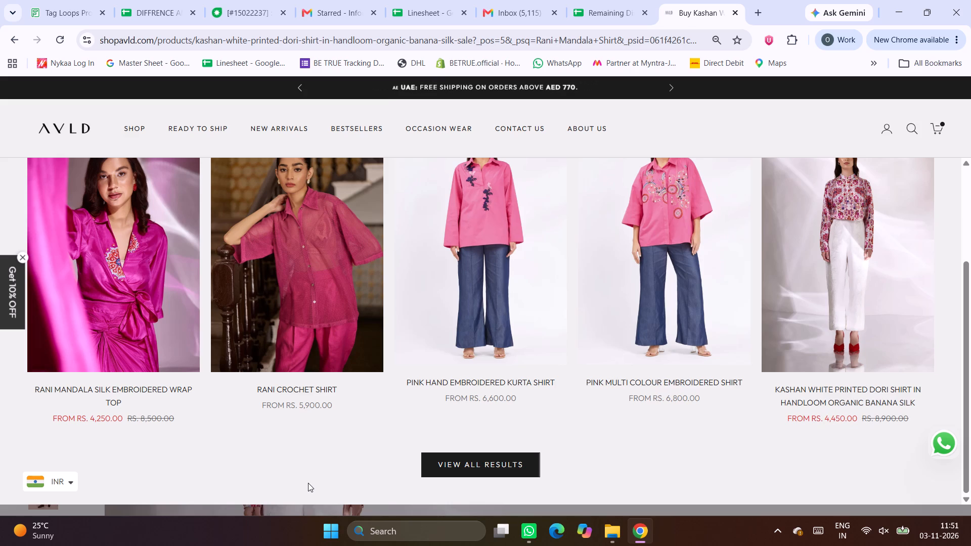
left_click(112, 293)
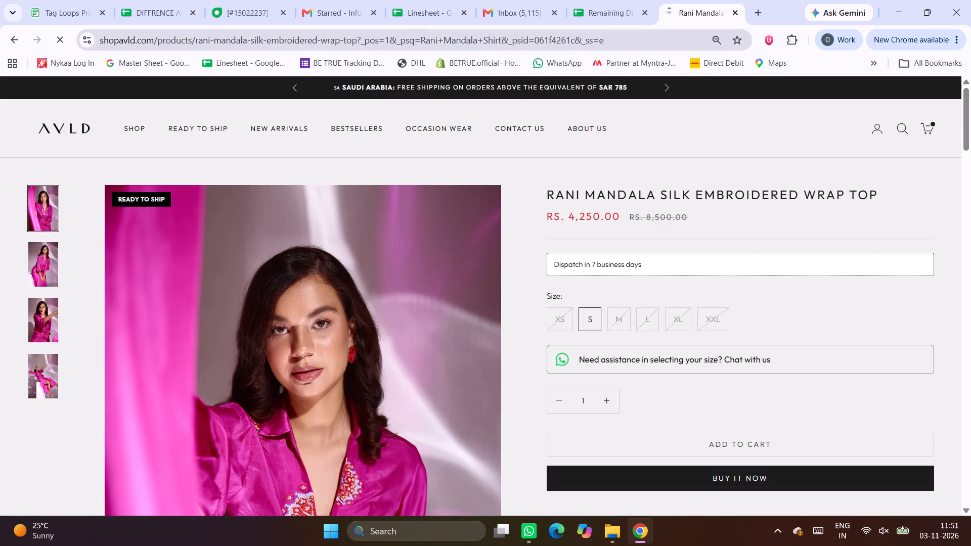
Put the Rani Mandala Silk Embroidered Wrap Top page URL into the Link column of row FAN -1 in the sale sheet.
left_click(398, 43)
key("ctrl+x")
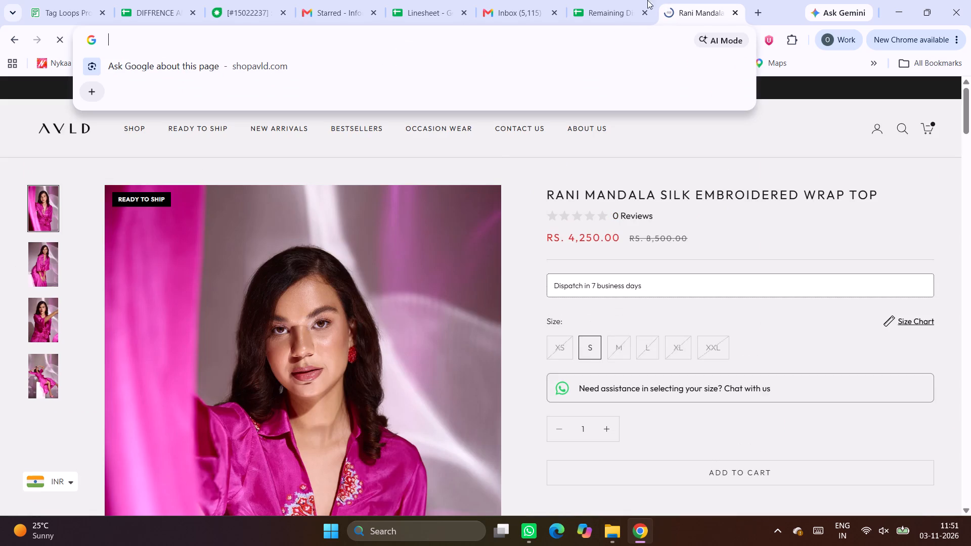
left_click(607, 0)
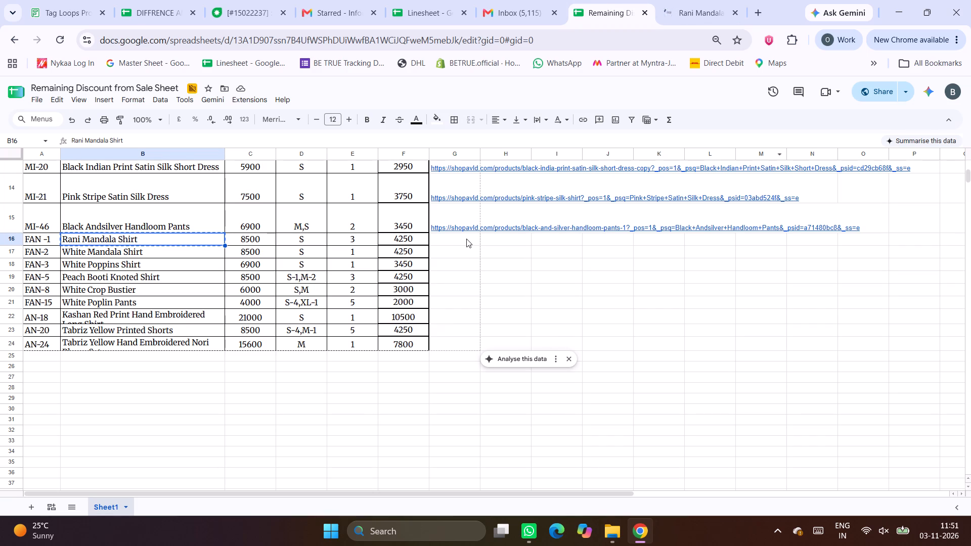
left_click(466, 239)
key("ctrl+v")
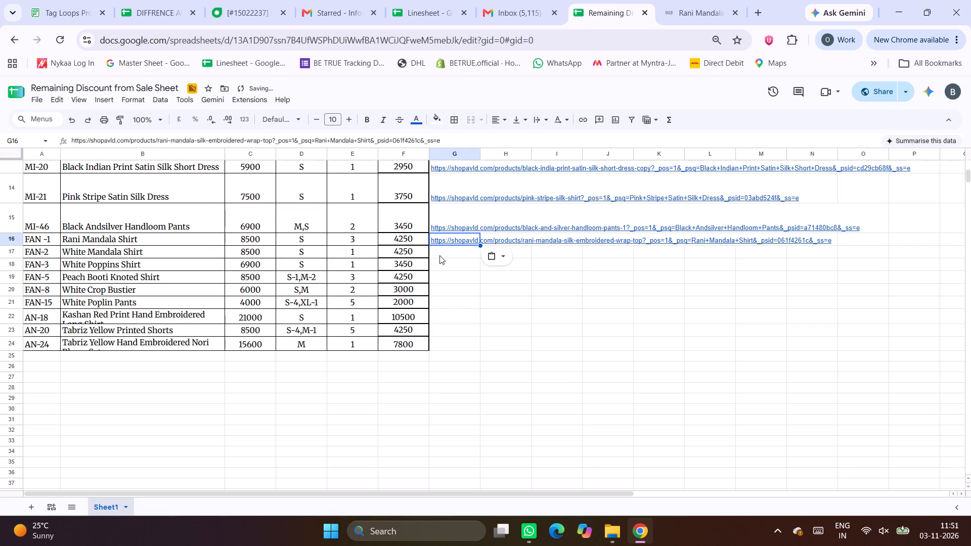
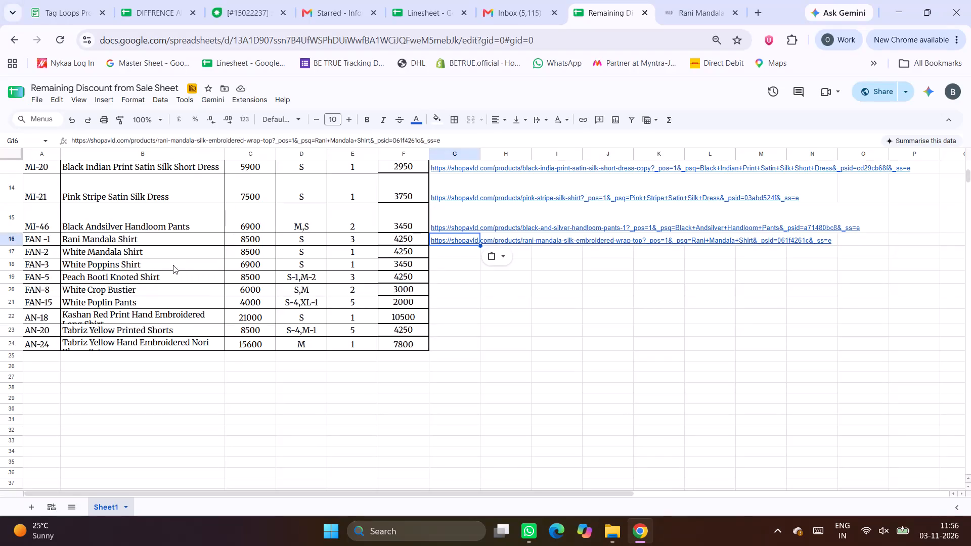
Search the AVLD store for the sheet's White Mandala Shirt (FAN-2) and open the White Mandala Silk Embroidered Wrap Top page.
left_click(164, 253)
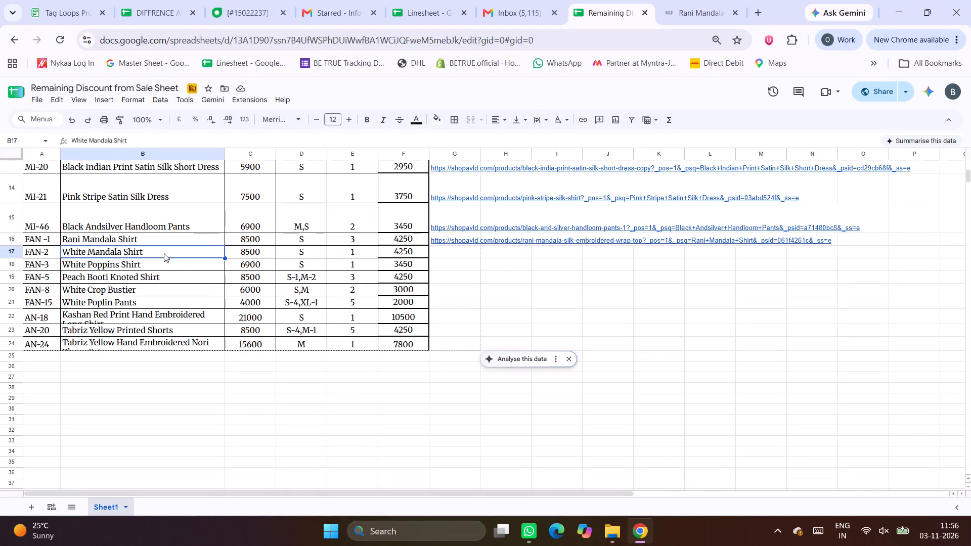
key("ctrl+c")
left_click(722, 0)
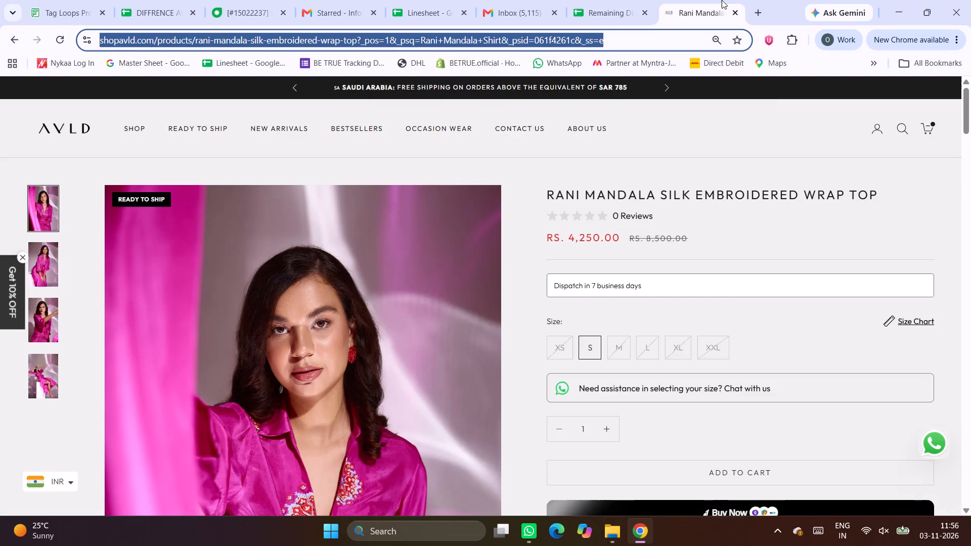
left_click(902, 124)
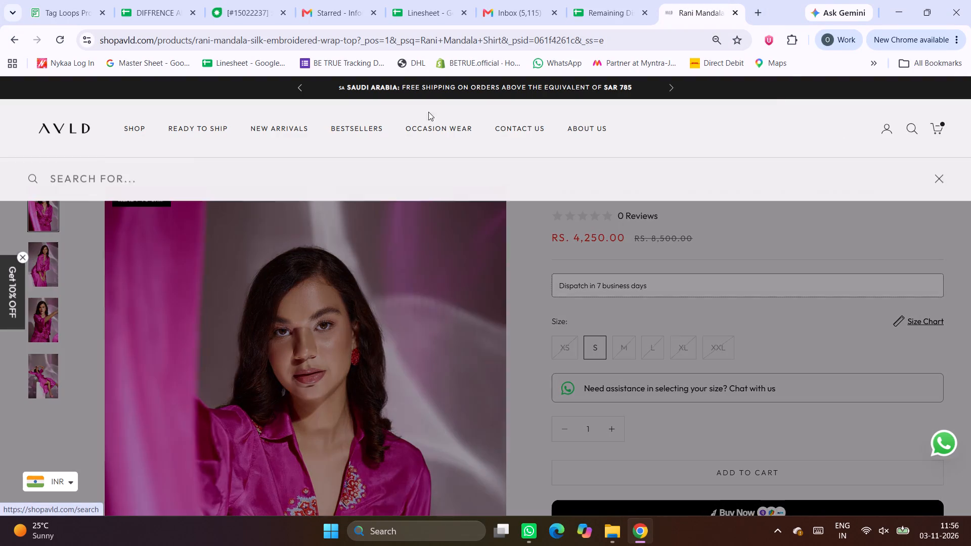
key("ctrl+v")
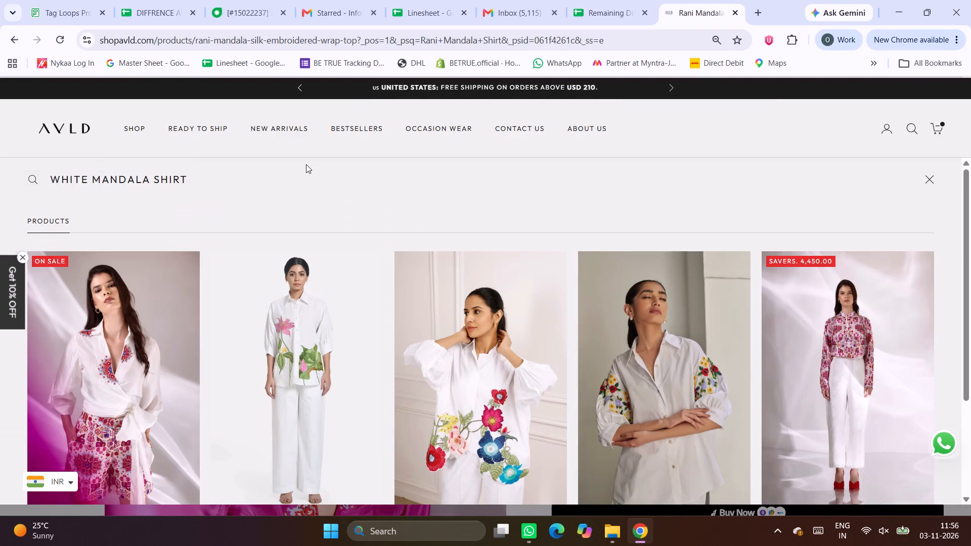
scroll(403, 188, "down", 3)
left_click(160, 297)
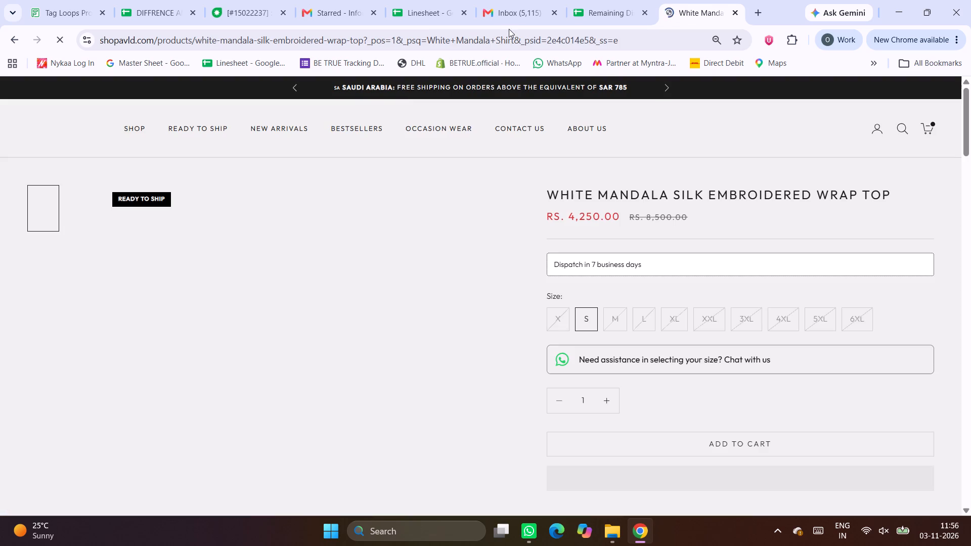
Put the White Mandala Silk Embroidered Wrap Top page URL into the Link column of row FAN-2 in the sale sheet.
left_click(492, 40)
key("ctrl+x")
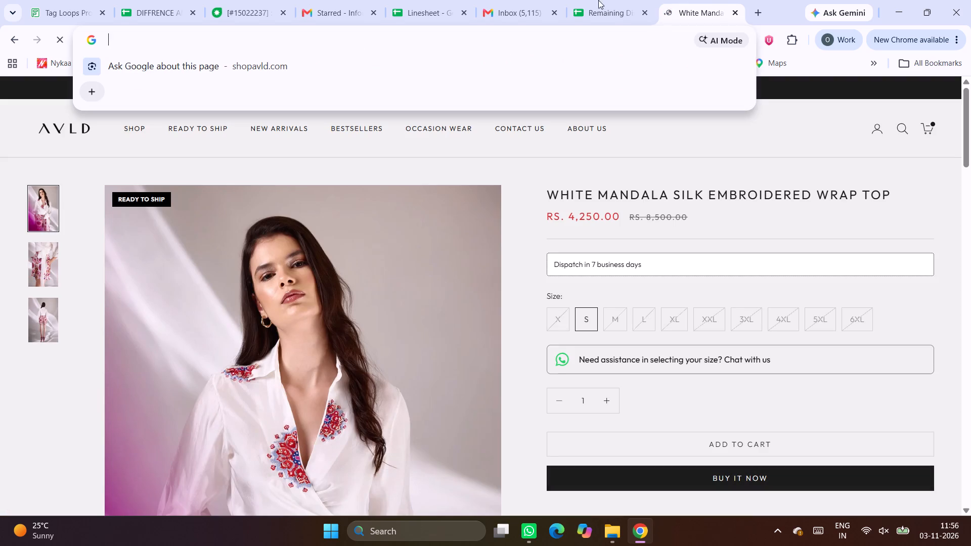
left_click(616, 0)
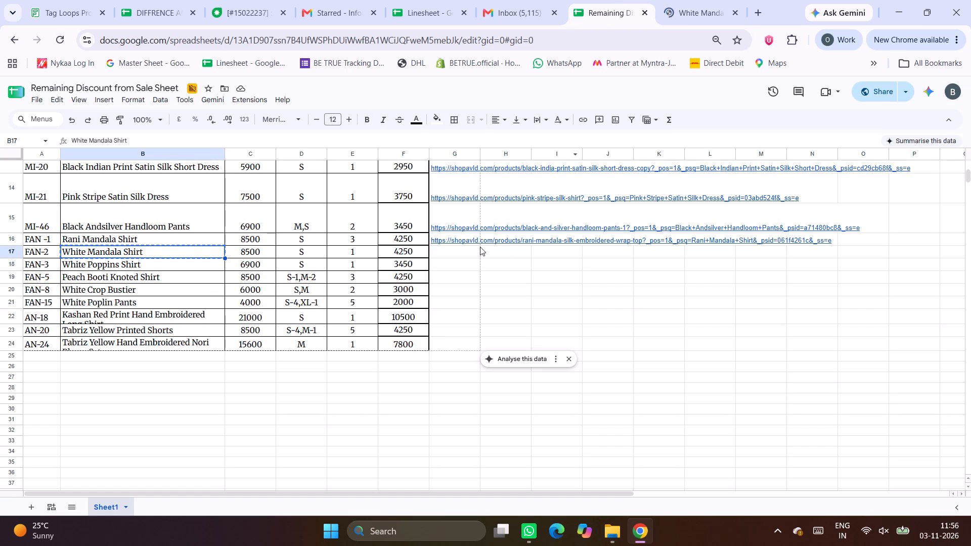
left_click(467, 251)
key("ctrl+v")
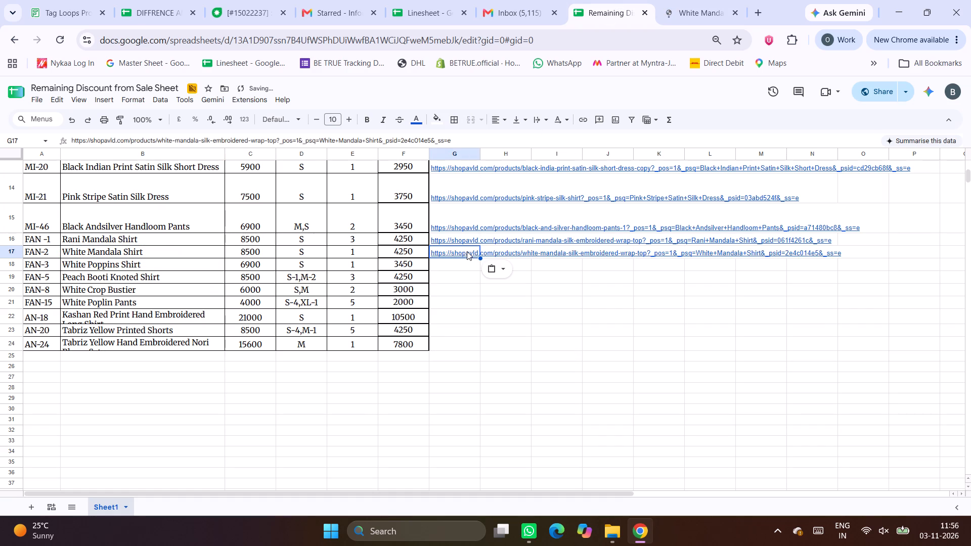
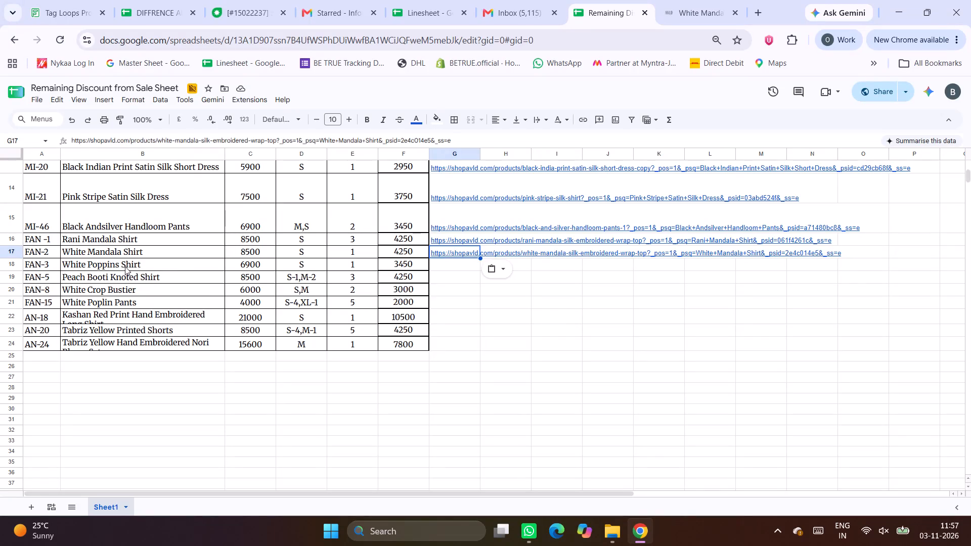
Search the AVLD store for the sheet's White Poppins Shirt (FAN-3) and open the Pink Poppy Oversized Shirt page.
left_click(124, 265)
key("ctrl+c")
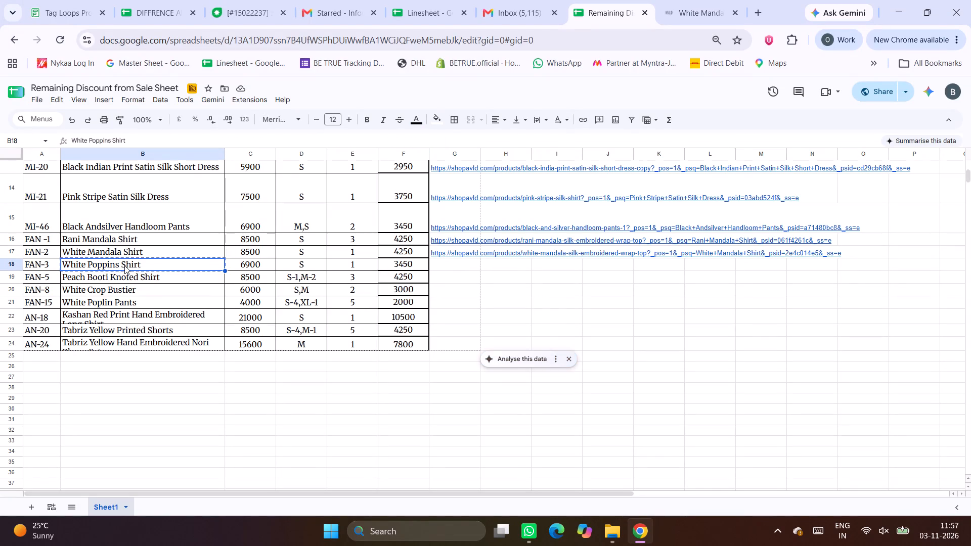
left_click(674, 0)
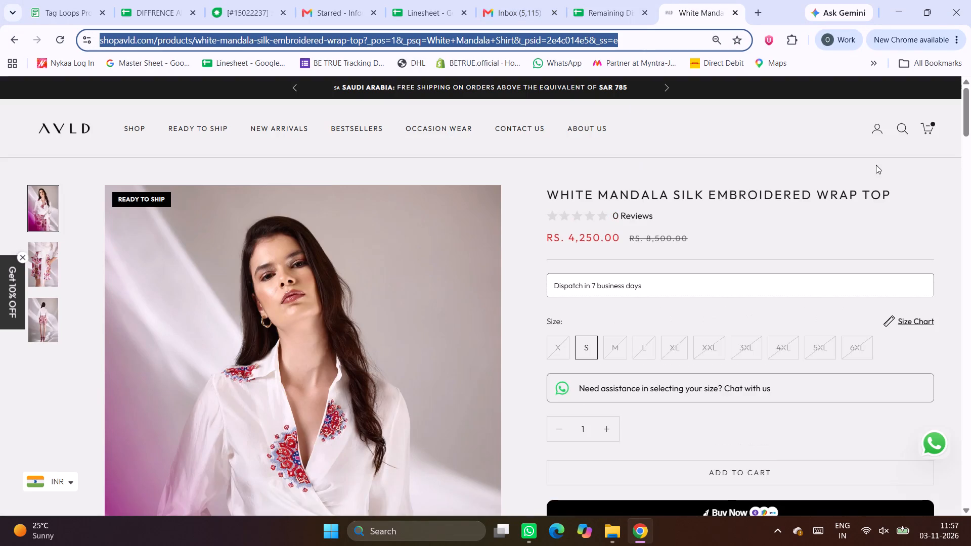
left_click(903, 127)
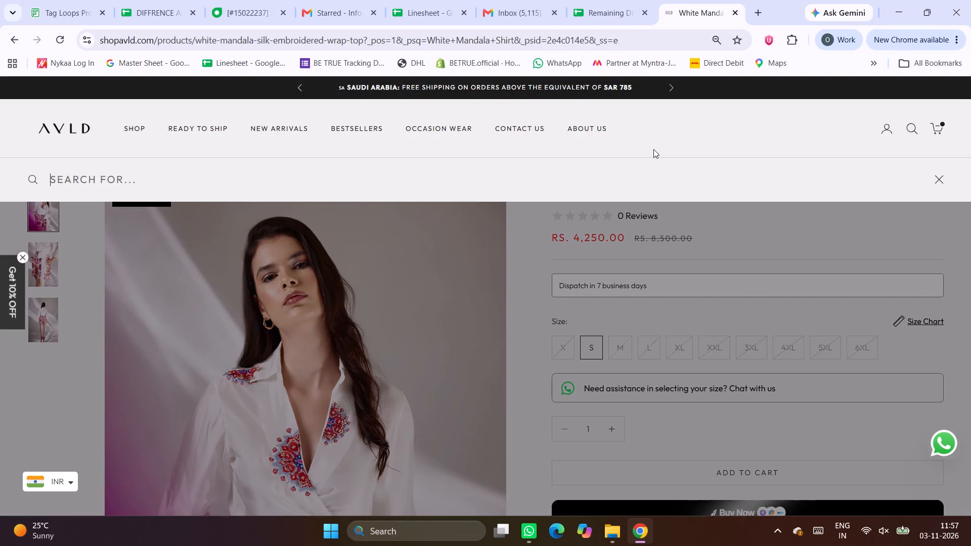
key("ctrl+v")
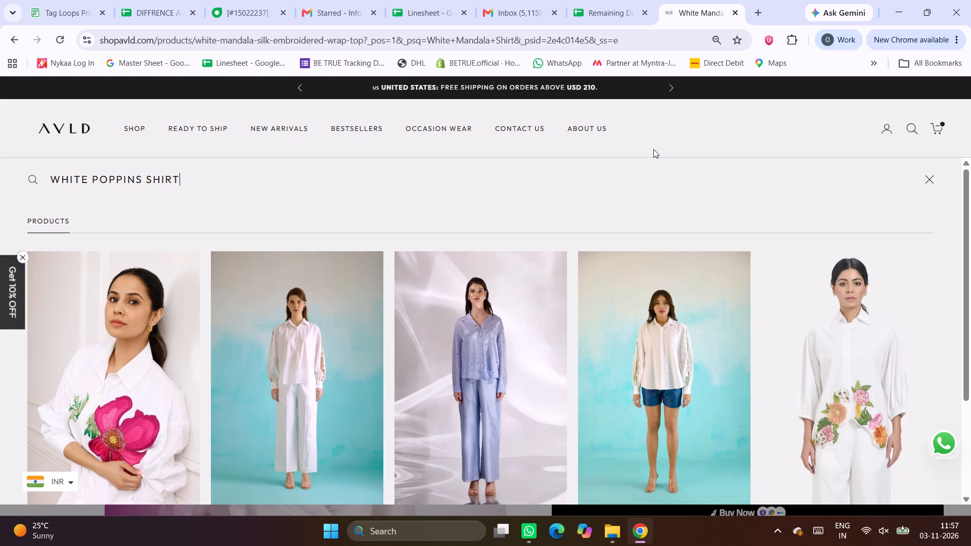
scroll(656, 77, "down", 2)
scroll(509, 368, "down", 3)
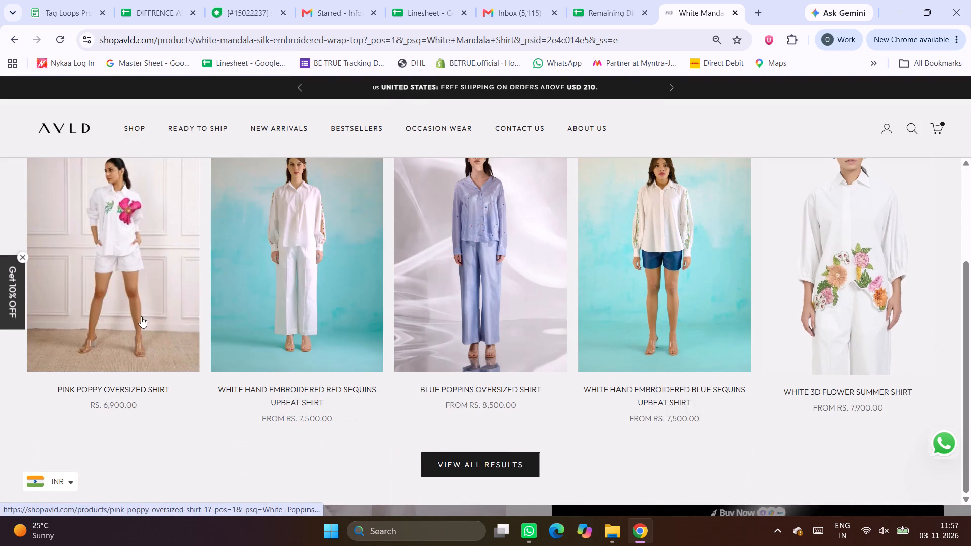
left_click(603, 0)
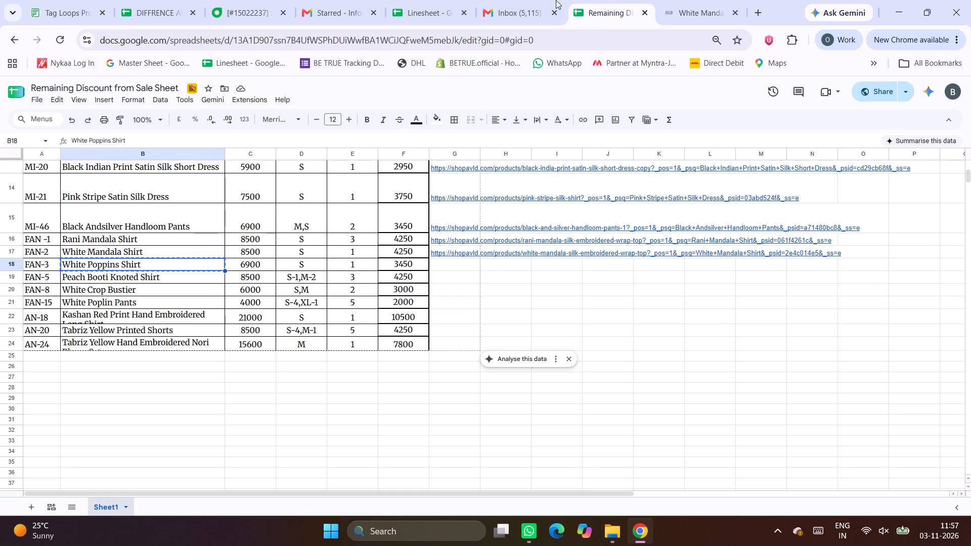
left_click(715, 0)
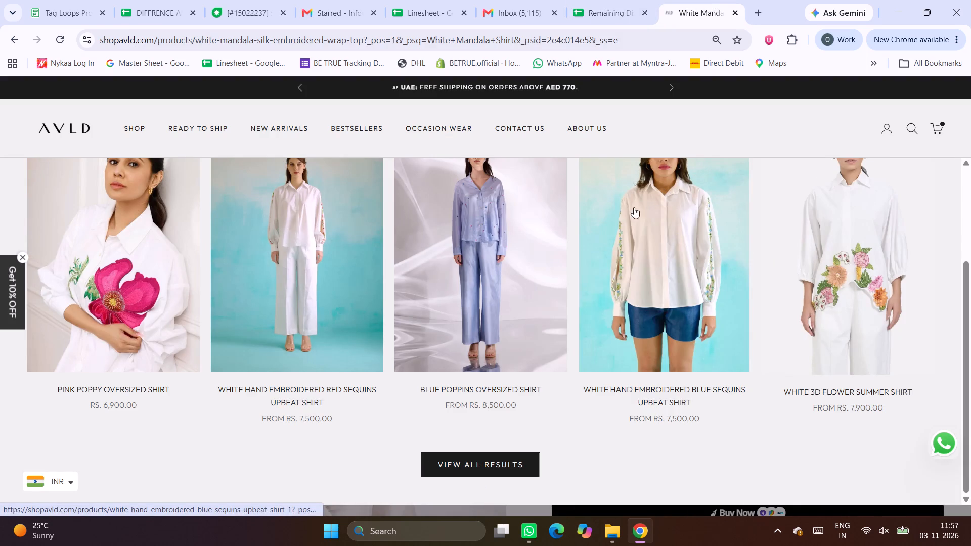
left_click(616, 0)
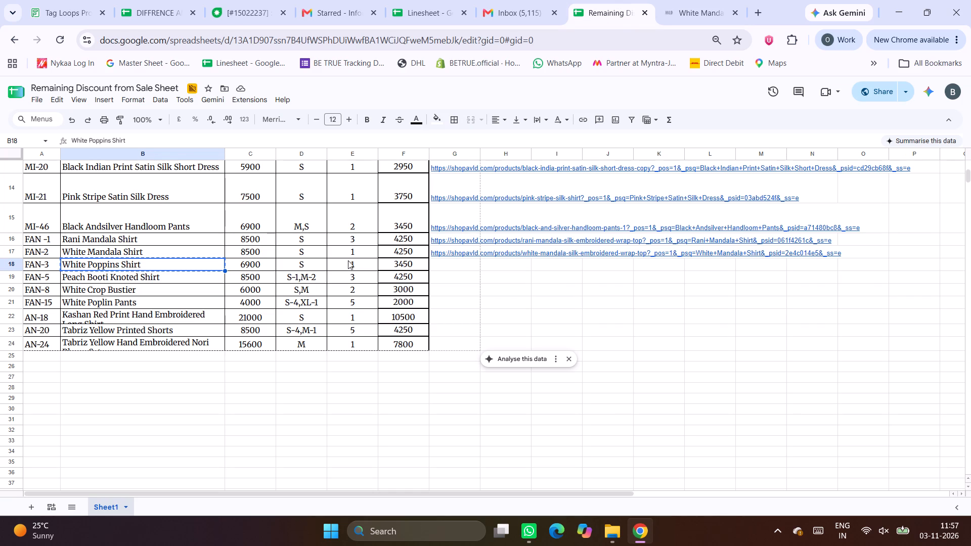
left_click(672, 0)
left_click(167, 235)
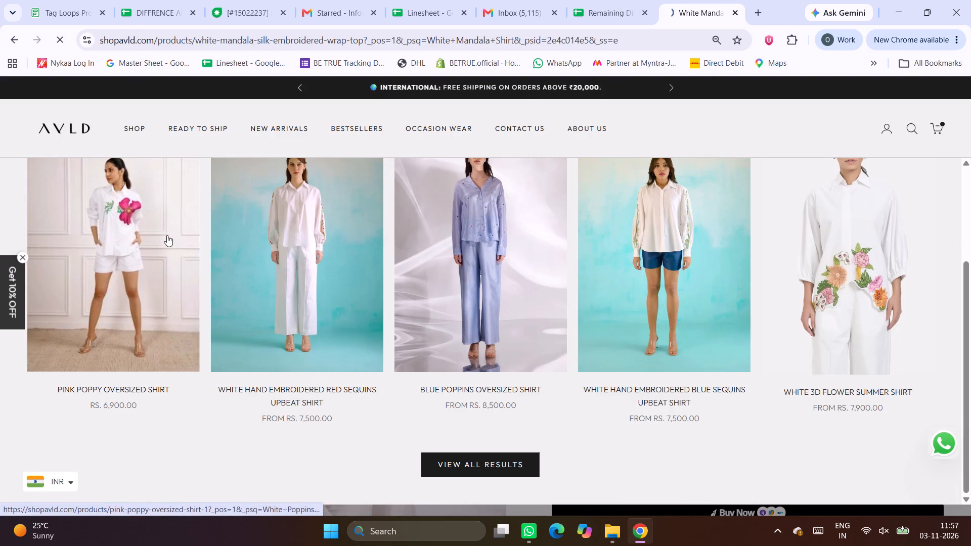
Put the Pink Poppy Oversized Shirt page URL into the Link column of row FAN-3 in the sale sheet.
left_click(550, 42)
key("ctrl+x")
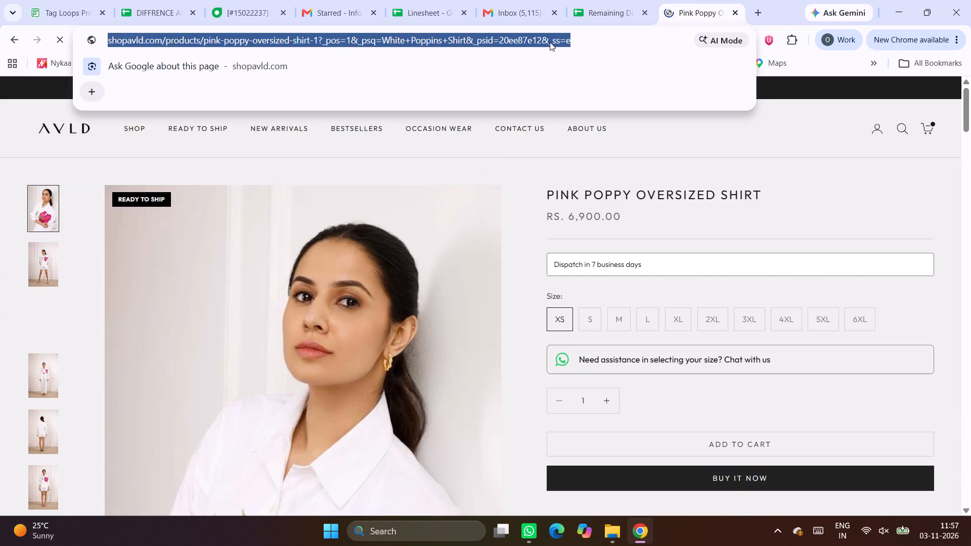
left_click(621, 0)
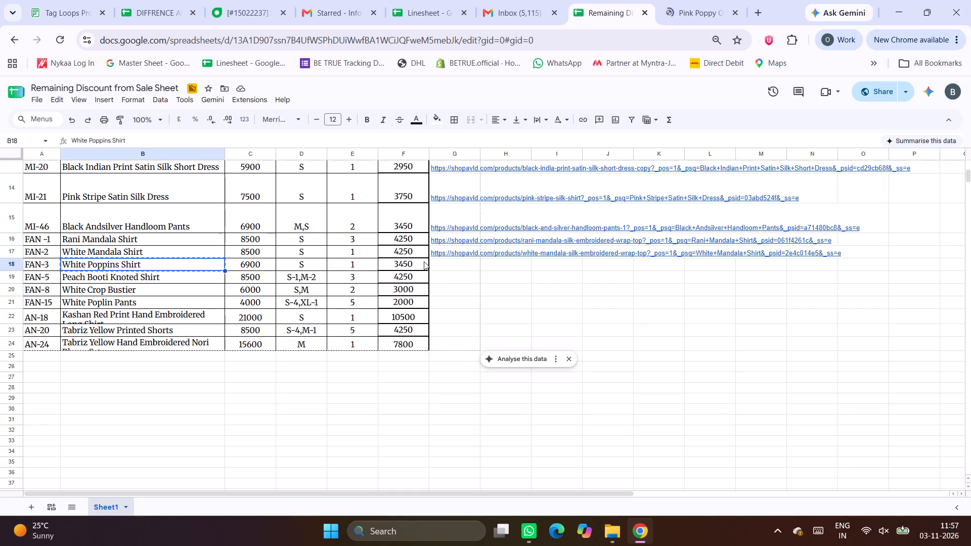
left_click(439, 261)
key("ctrl+v")
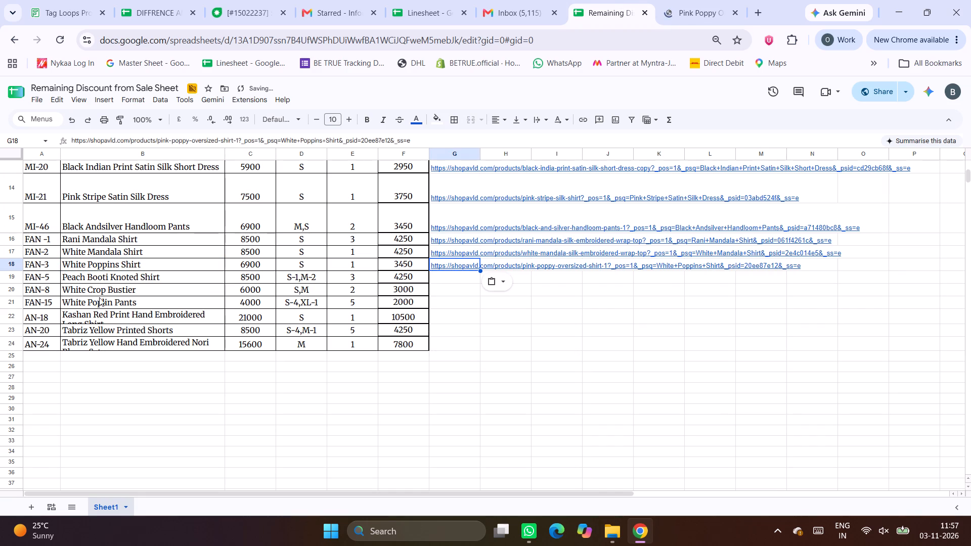
Search the AVLD store for the sheet's Peach Booti Knoted Shirt (FAN-5) and open the Peach Silk Embroidered Knotted Top page.
left_click(126, 275)
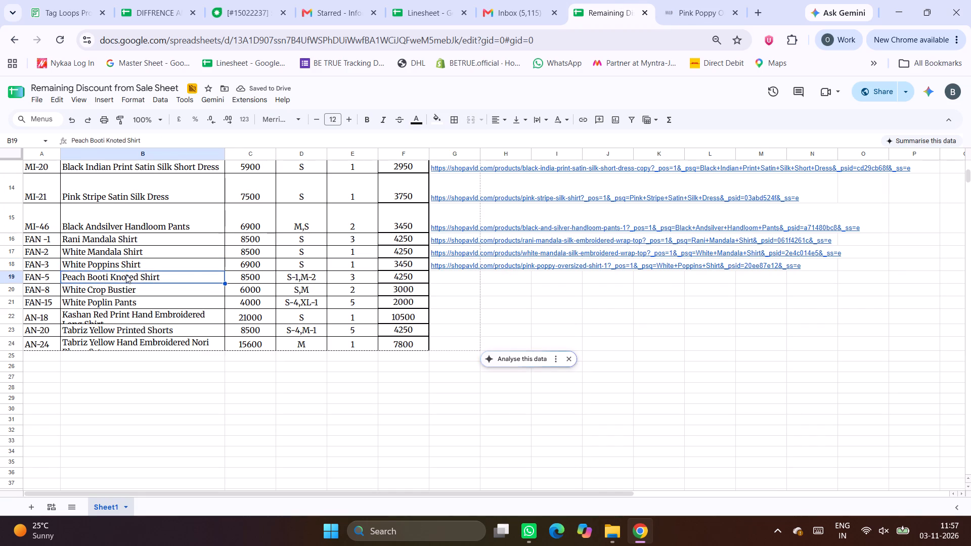
key("ctrl+c")
left_click(656, 0)
left_click(699, 0)
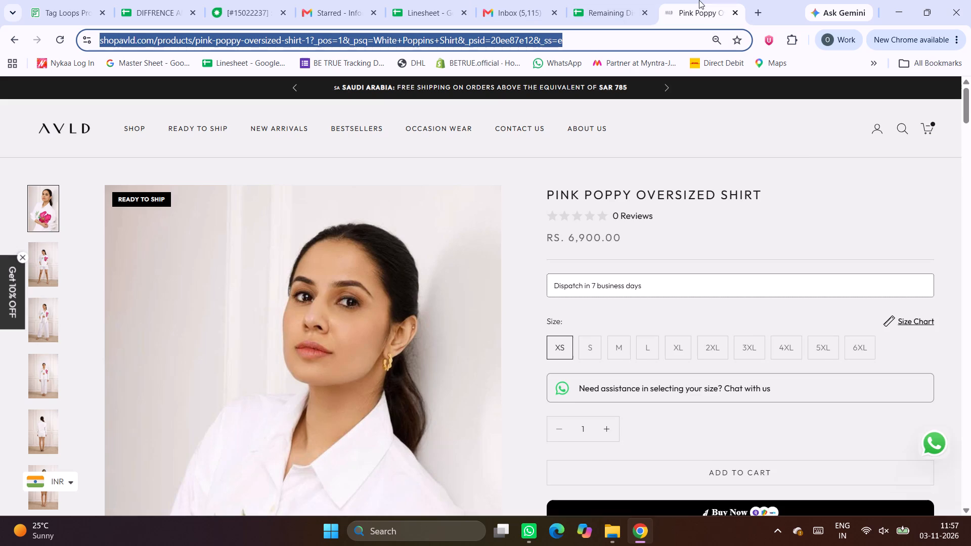
left_click(903, 126)
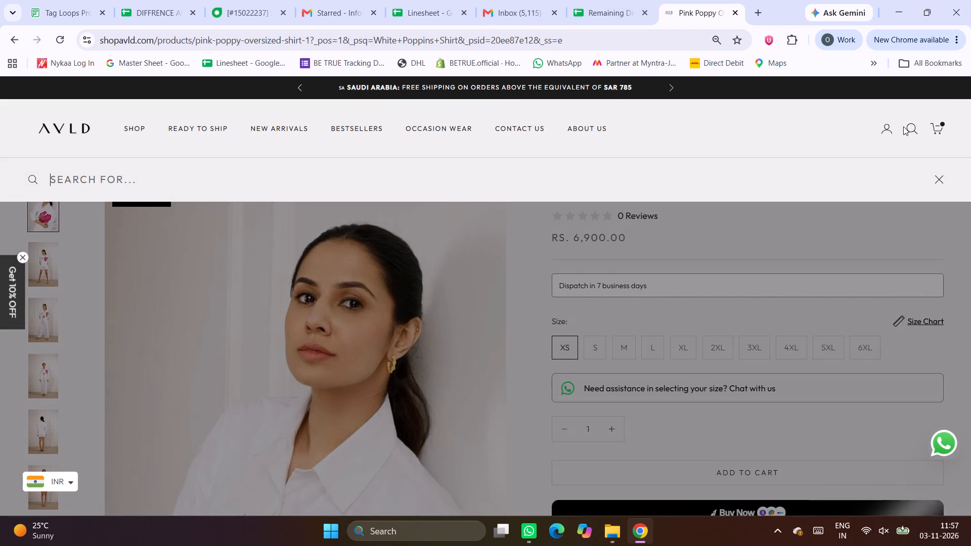
key("ctrl+v")
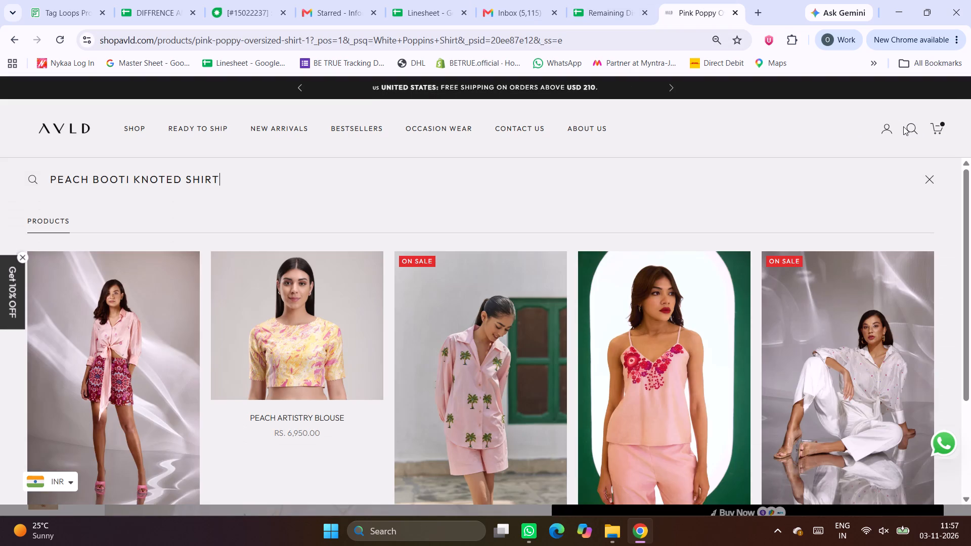
left_click(142, 405)
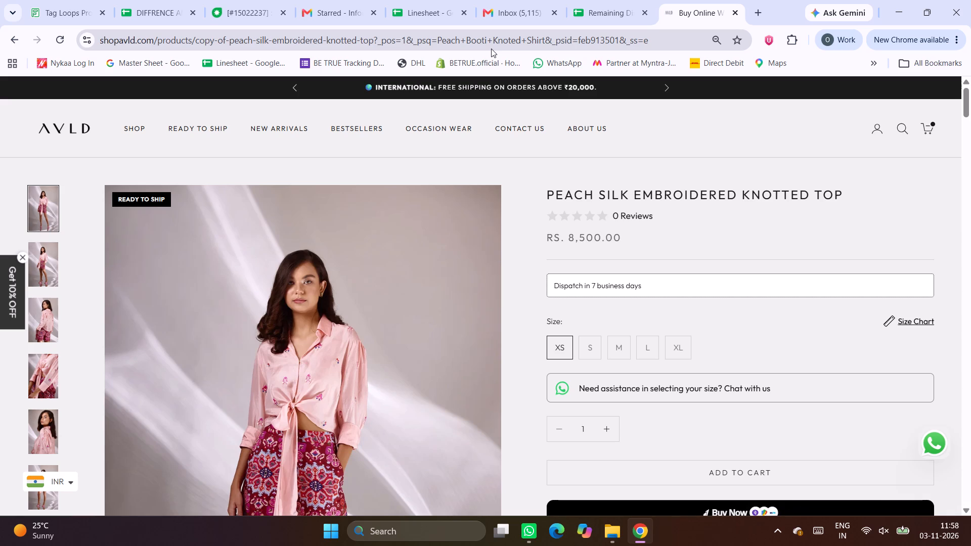
Check the Peach Silk Embroidered Knotted Top against row FAN-5 and put its page URL into that row's Link column.
left_click(628, 0)
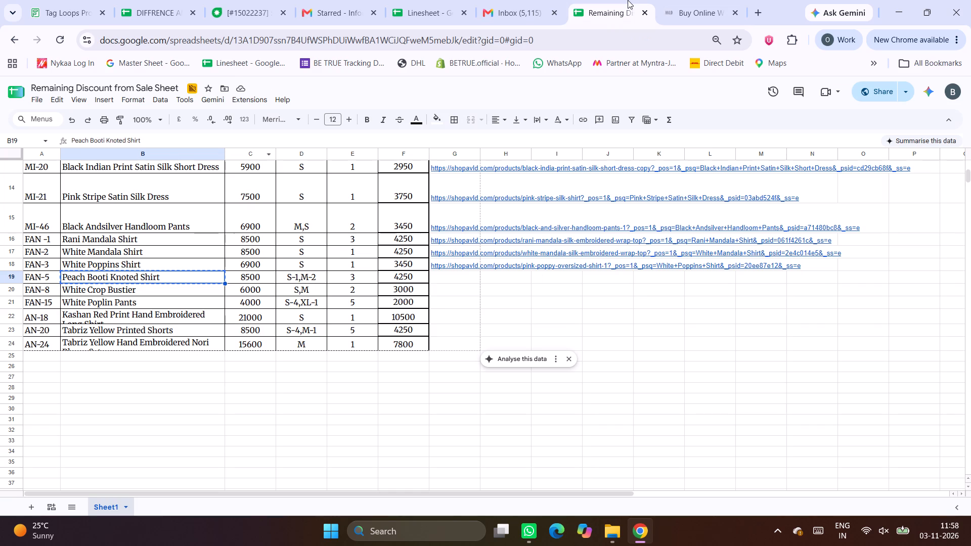
left_click(724, 0)
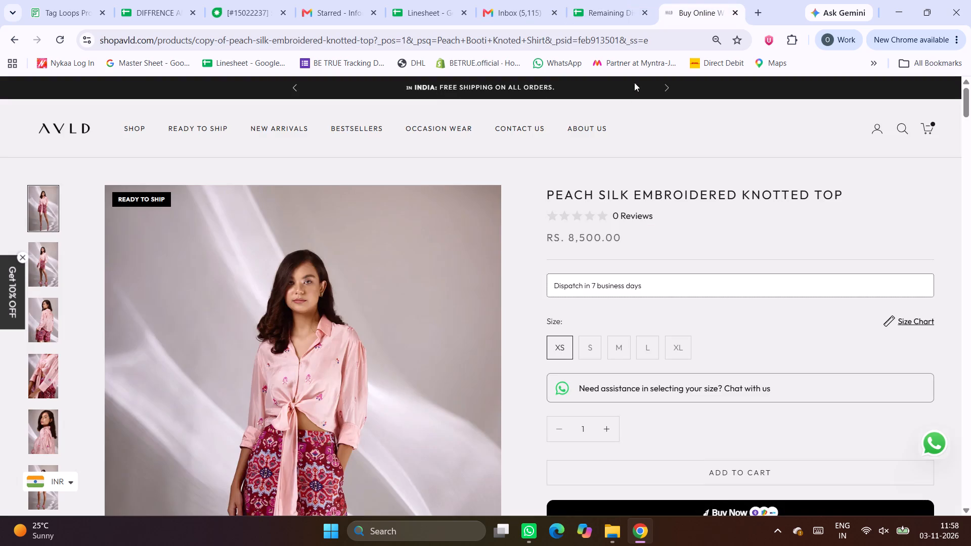
left_click(615, 0)
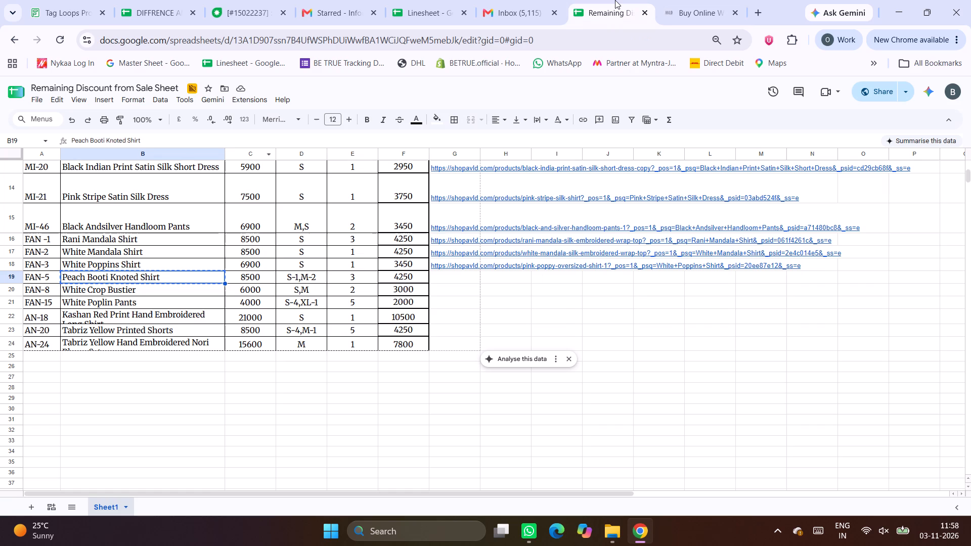
left_click(675, 0)
left_click(534, 44)
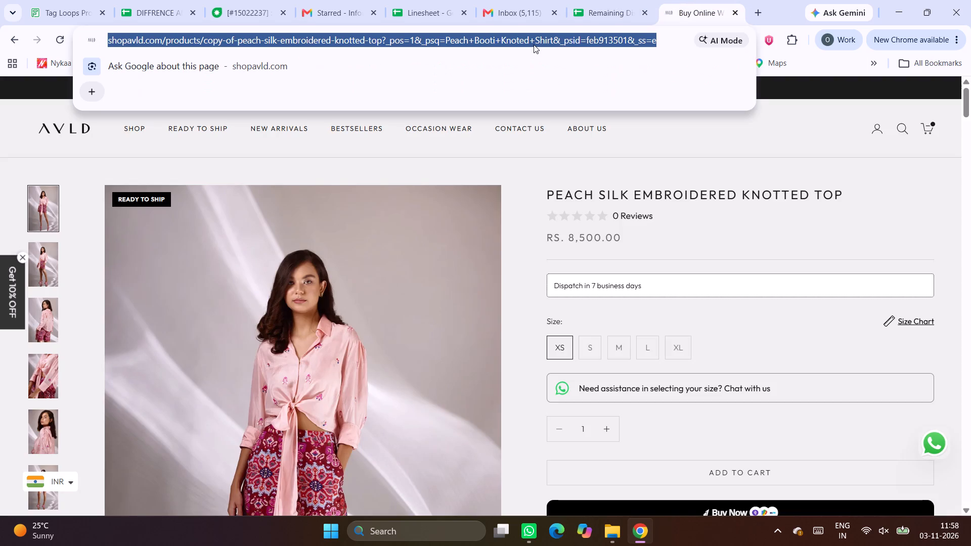
key("ctrl+x")
left_click(594, 0)
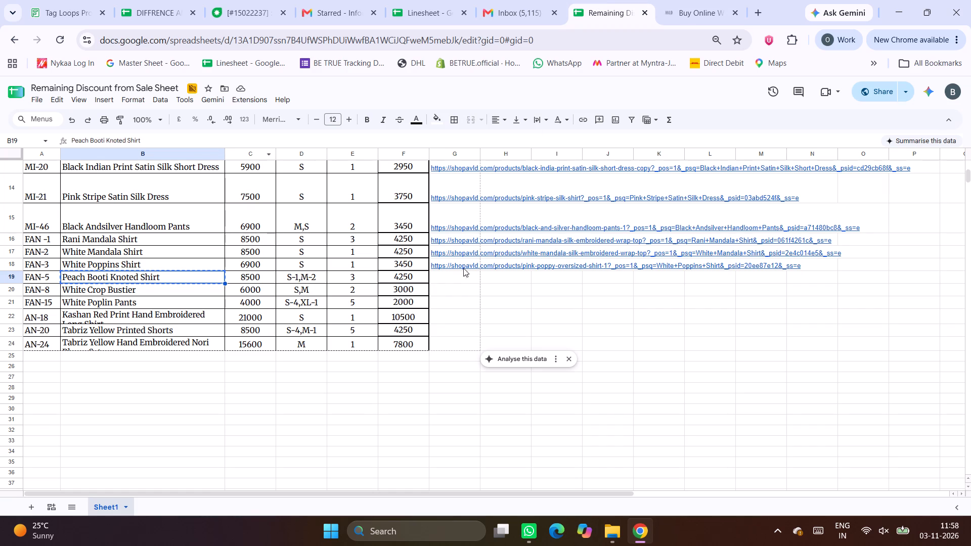
left_click(440, 280)
key("ctrl+v")
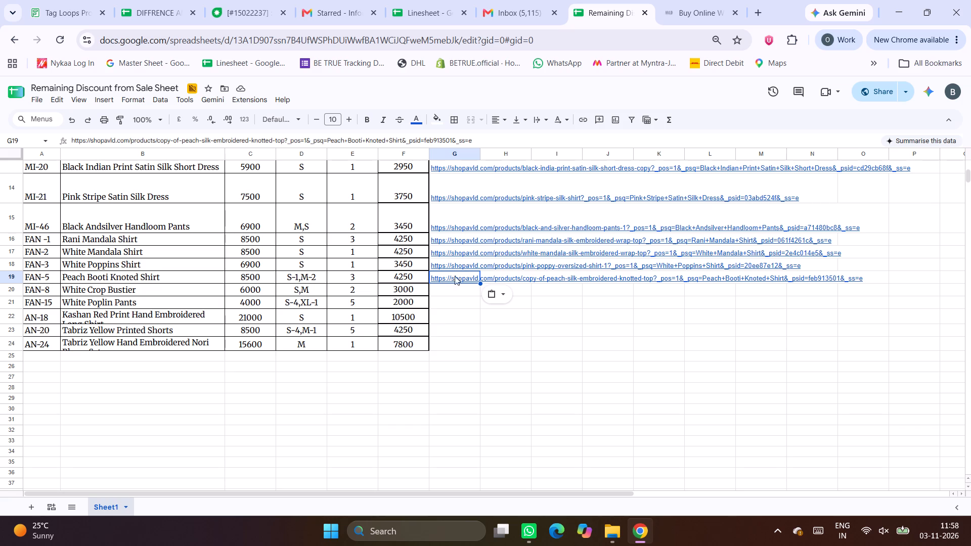
Copy the item name White Crop Bustier (FAN-8) from the sale sheet for the store search.
left_click(102, 292)
key("ctrl+c")
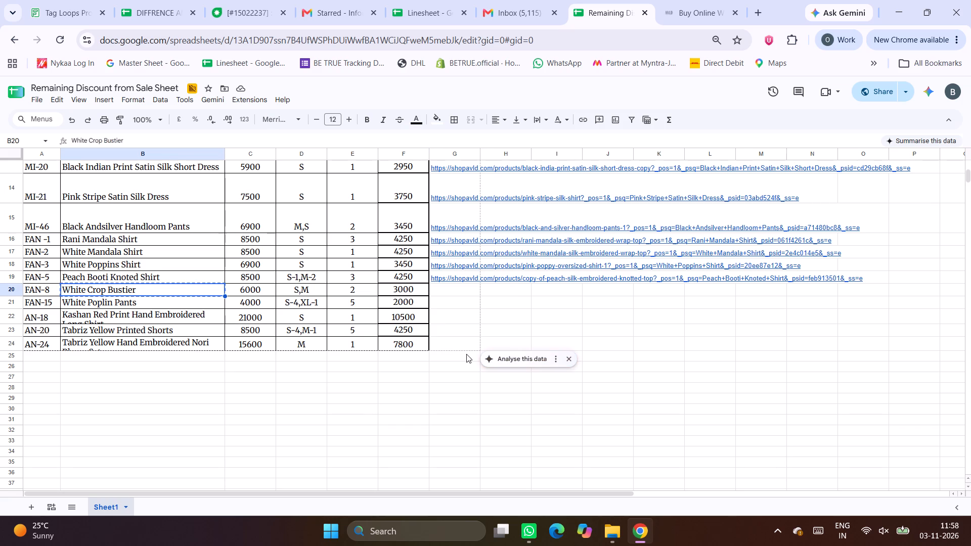
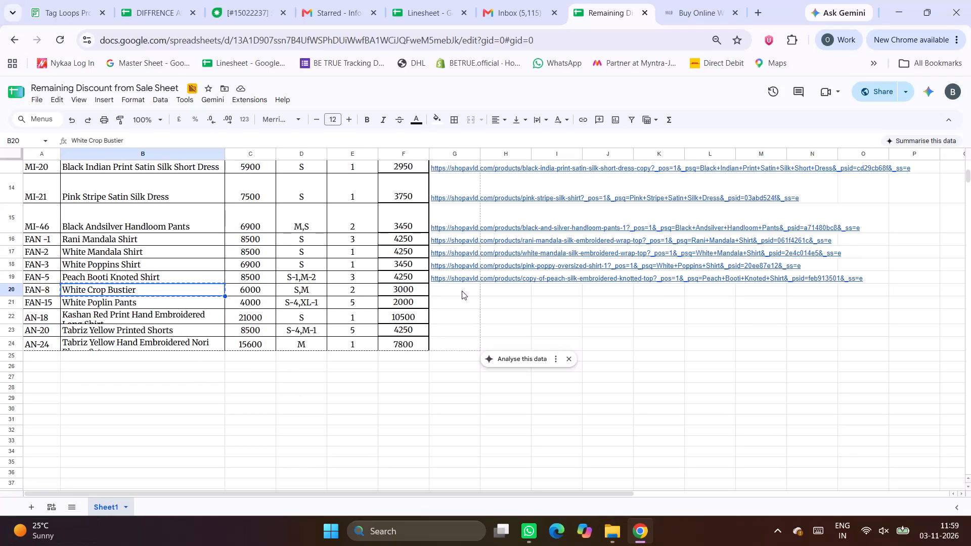
Search the AVLD store for White Crop Bustier (FAN-8), compare results with the sale sheet, and open the White Chanderi Bustier page.
key("ctrl+c")
left_click(683, 0)
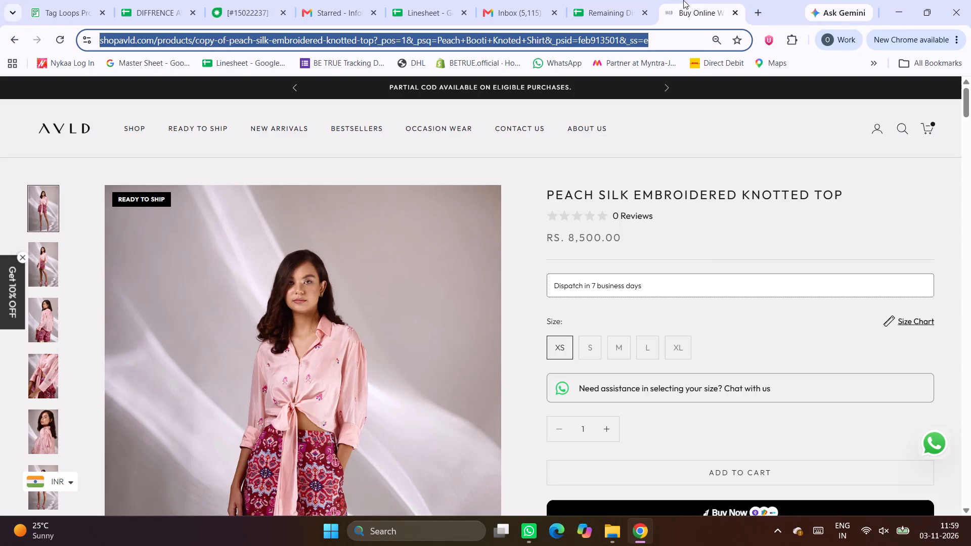
left_click(906, 130)
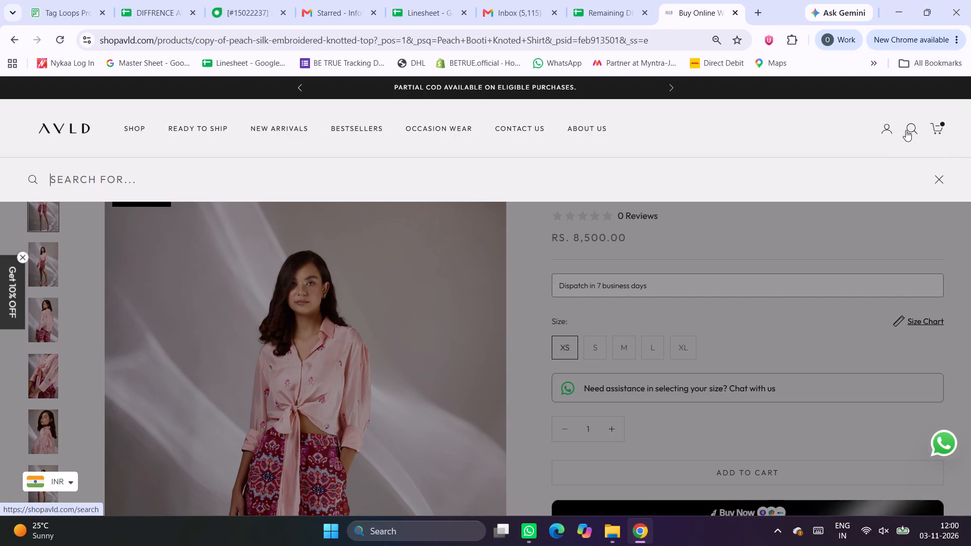
key("ctrl+v")
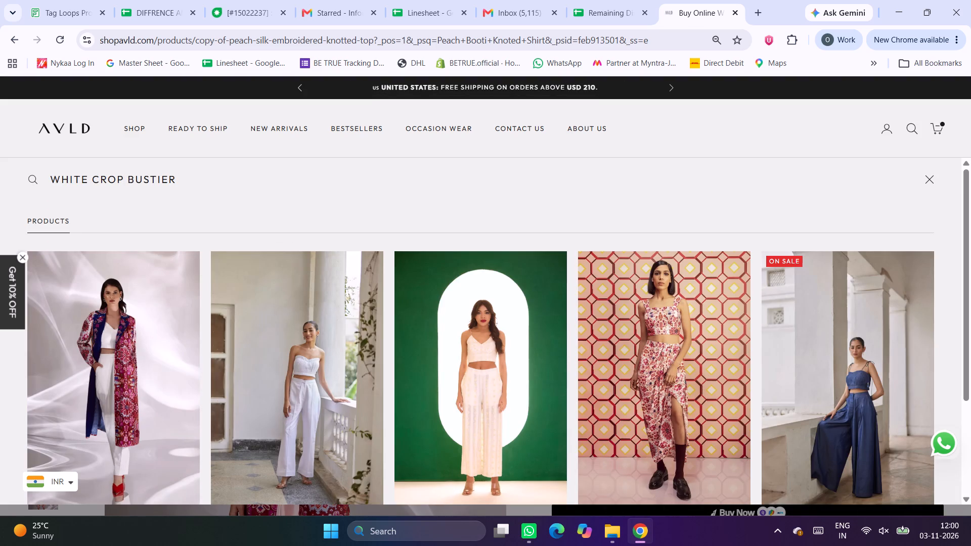
scroll(234, 186, "down", 1)
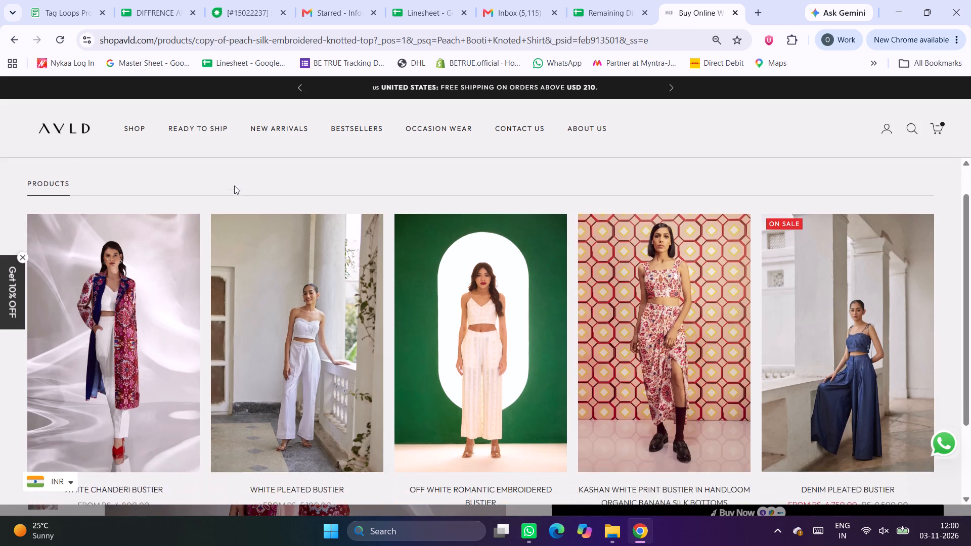
scroll(234, 186, "down", 1)
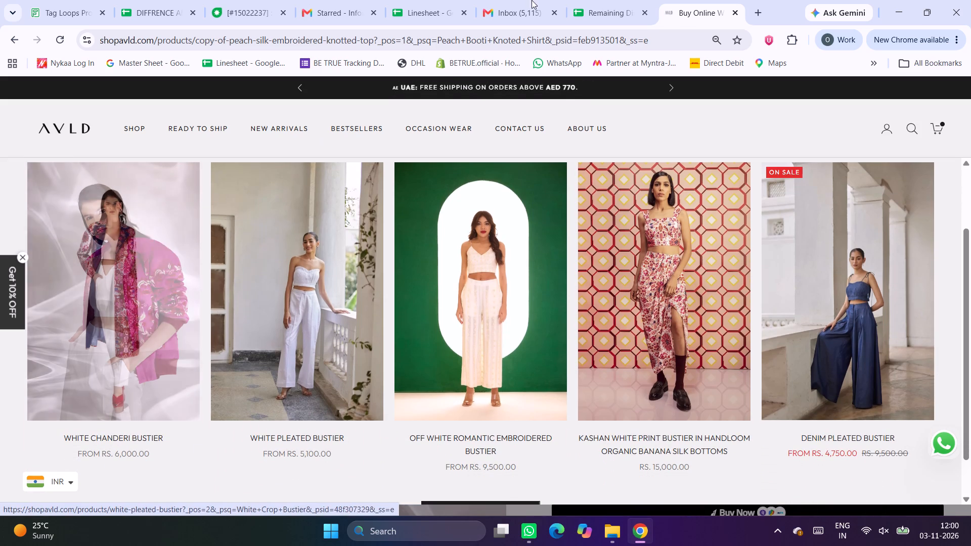
left_click(587, 0)
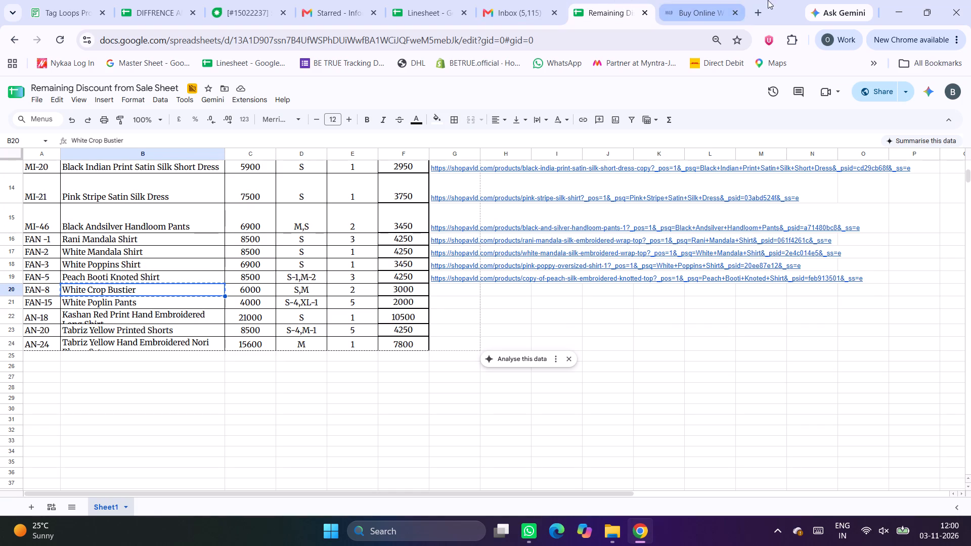
left_click(771, 0)
left_click(712, 0)
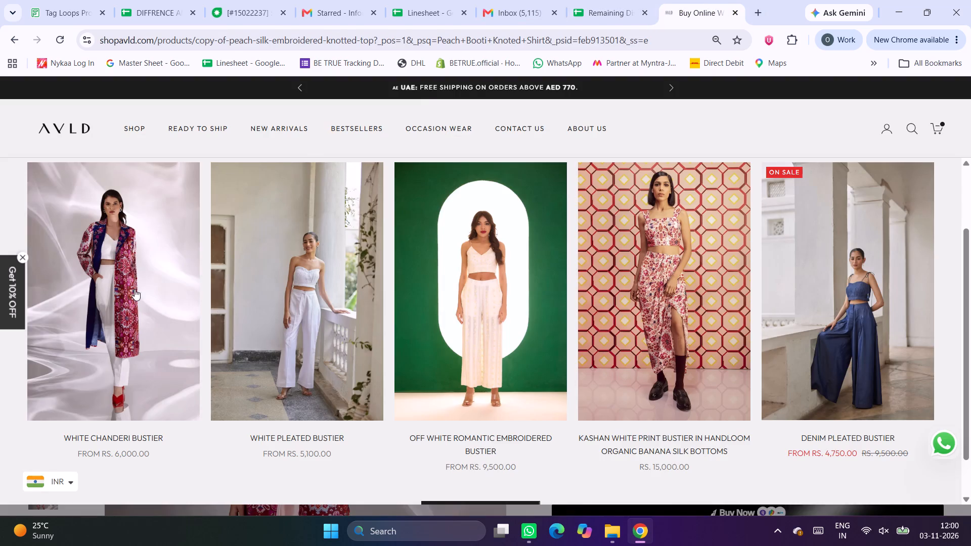
left_click(117, 323)
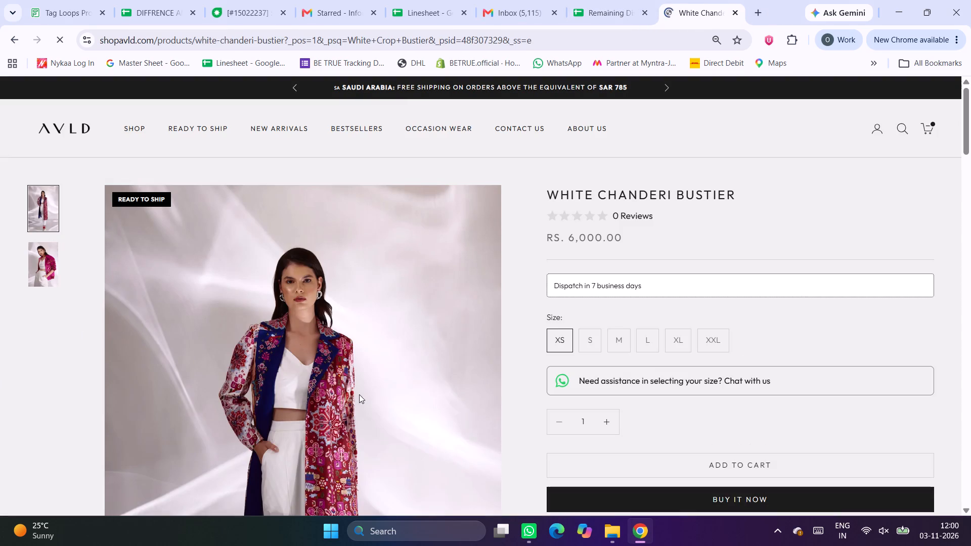
Put the White Chanderi Bustier page URL into the Link column of row FAN-8 in the sale sheet.
left_click(449, 41)
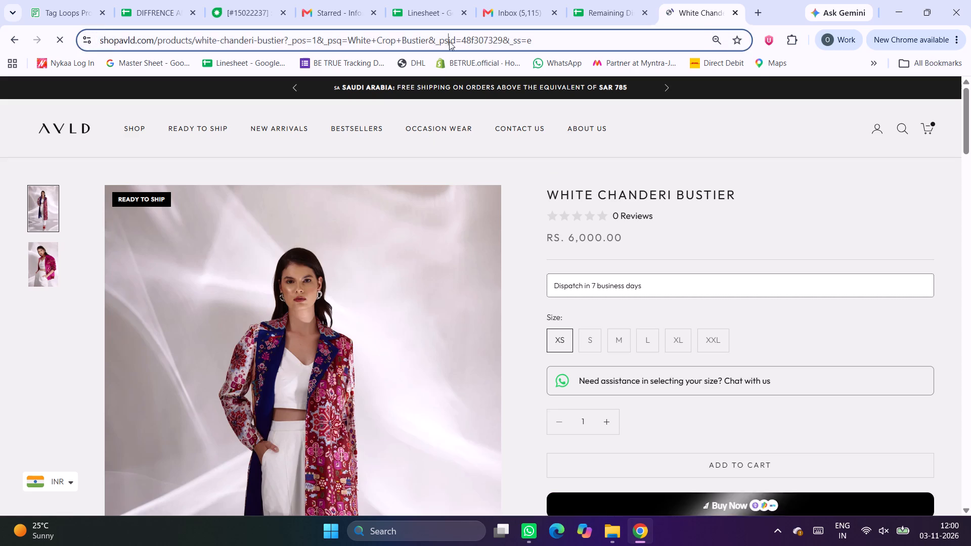
key("ctrl+x")
left_click(613, 0)
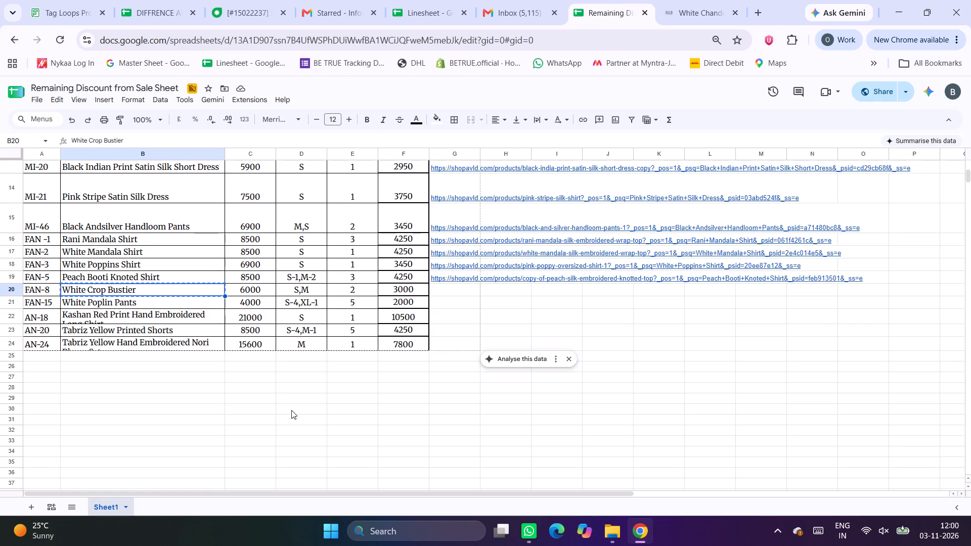
left_click(469, 292)
key("ctrl+v")
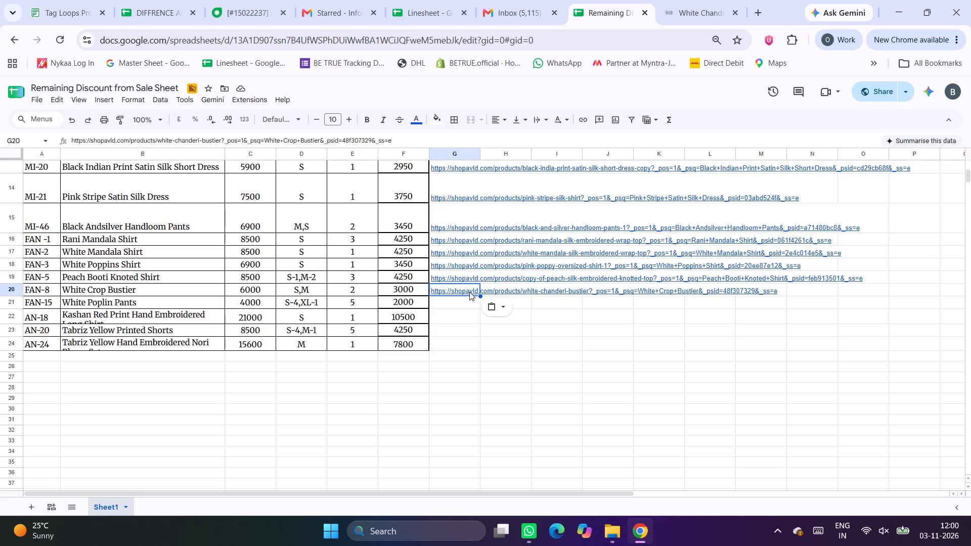
Search the AVLD store for the sheet's White Poplin Pants (FAN-15) and open the White Flared Pant page.
left_click(79, 302)
key("ctrl+c")
left_click(717, 0)
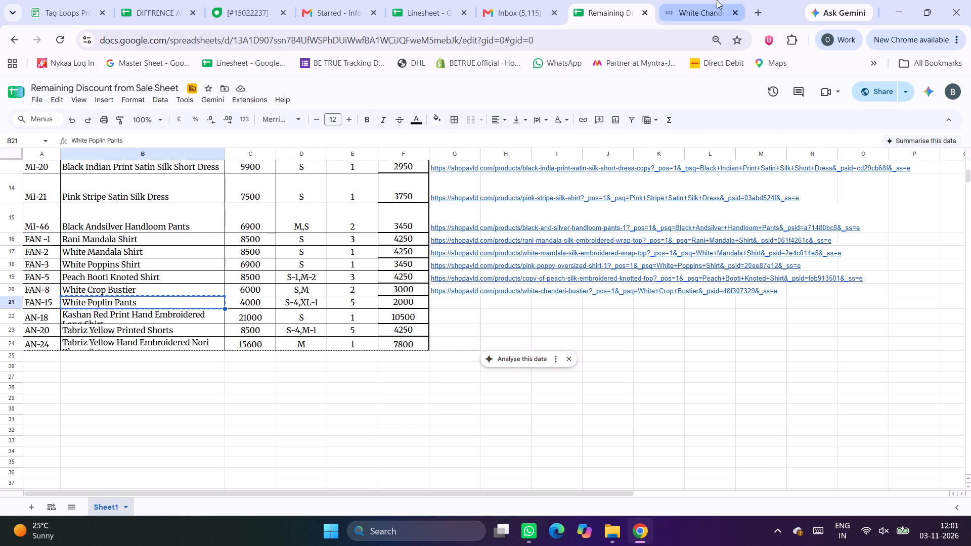
left_click(905, 125)
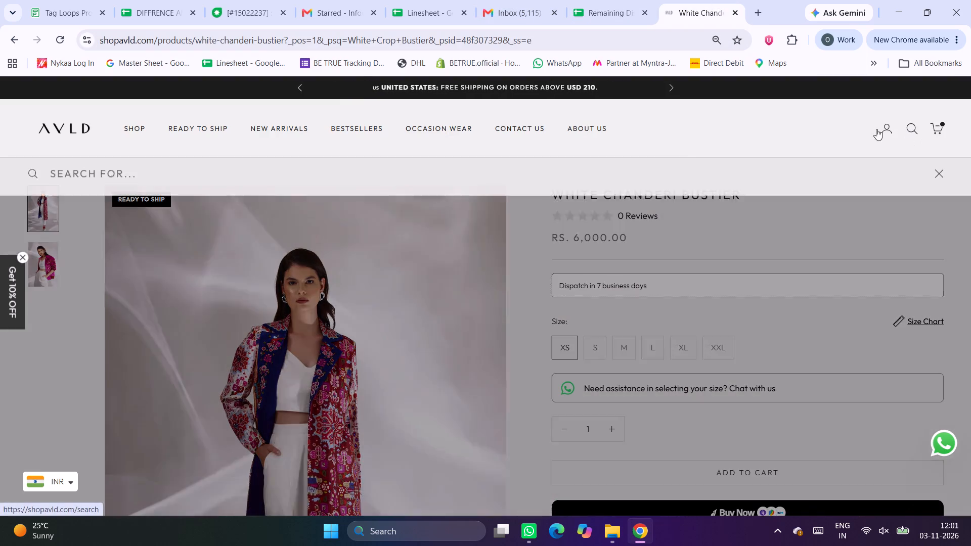
key("ctrl+v")
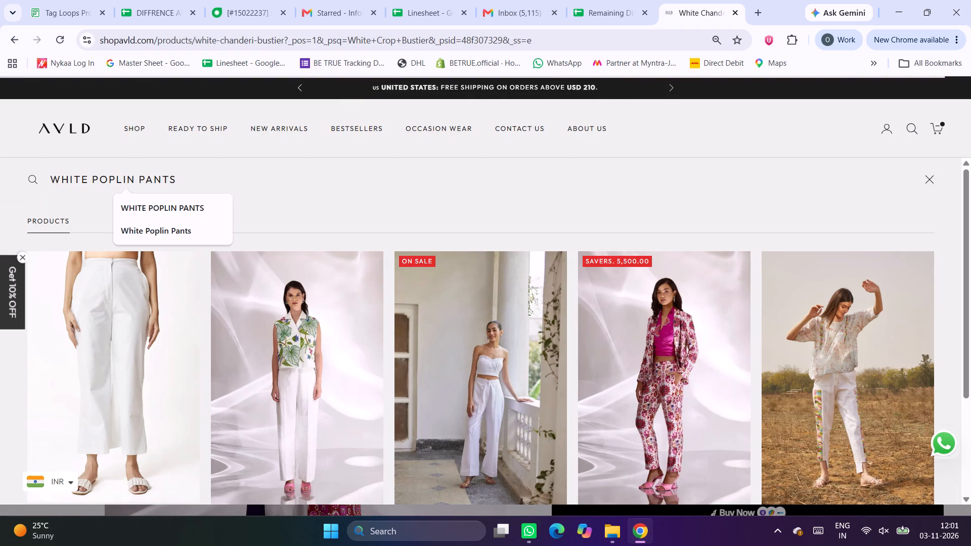
left_click(147, 356)
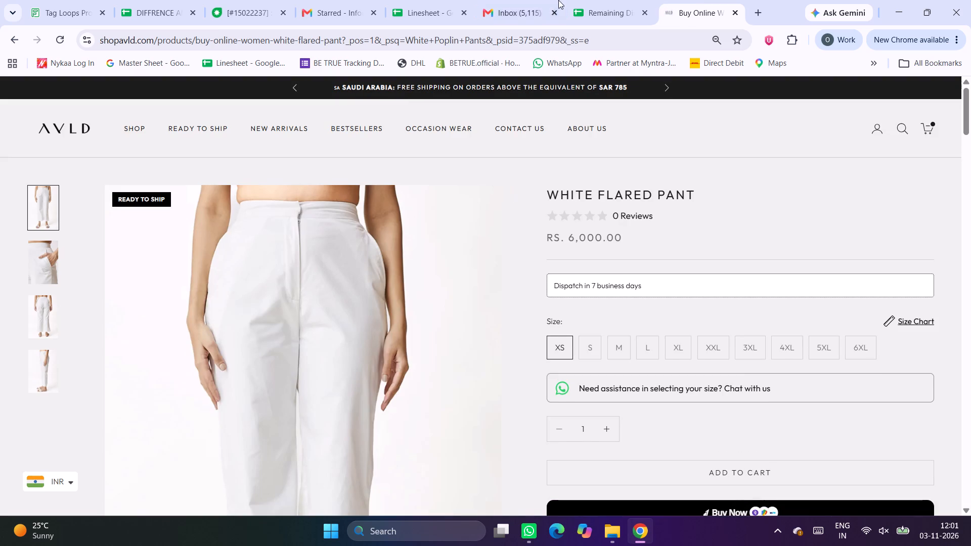
Put the White Flared Pant page URL into the Link column of row FAN-15 in the sale sheet.
left_click(497, 39)
key("ctrl+x")
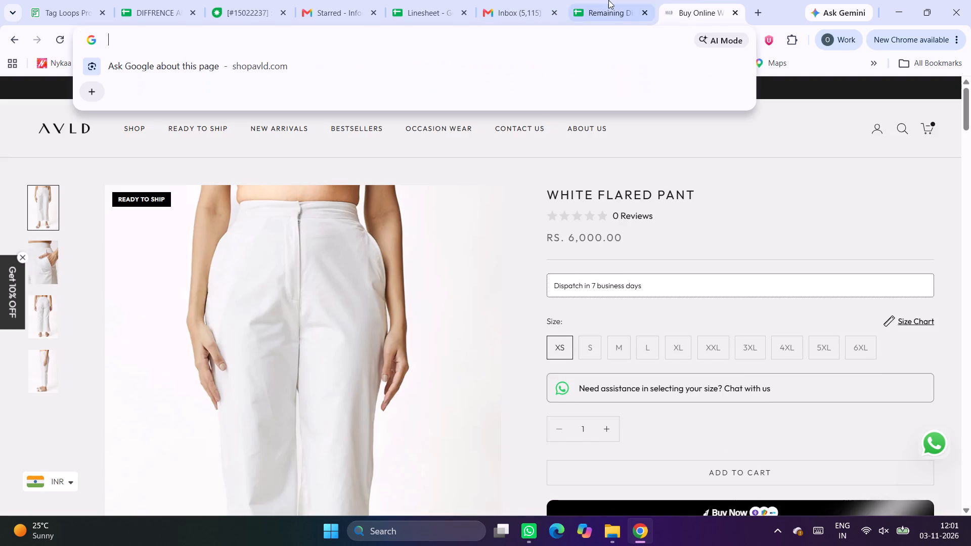
left_click(586, 0)
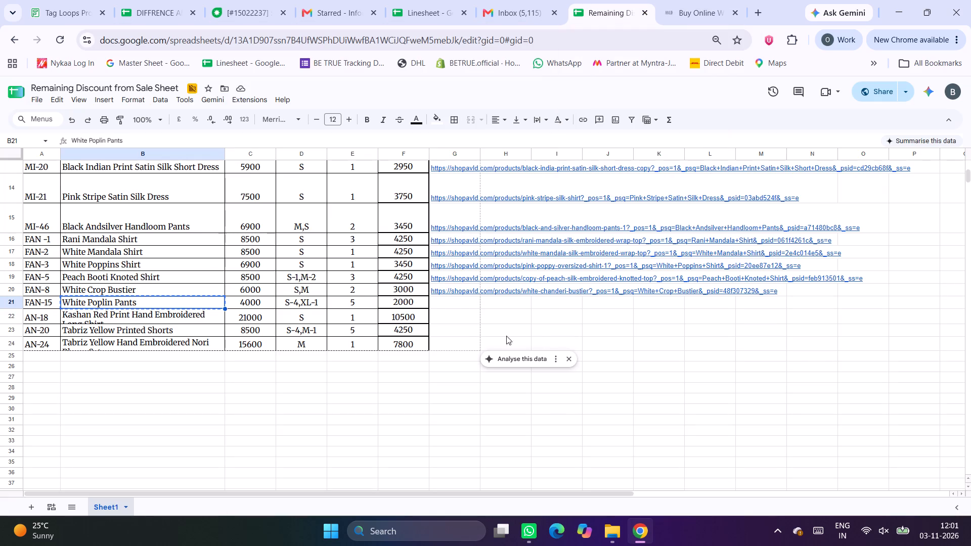
left_click(461, 305)
key("ctrl+v")
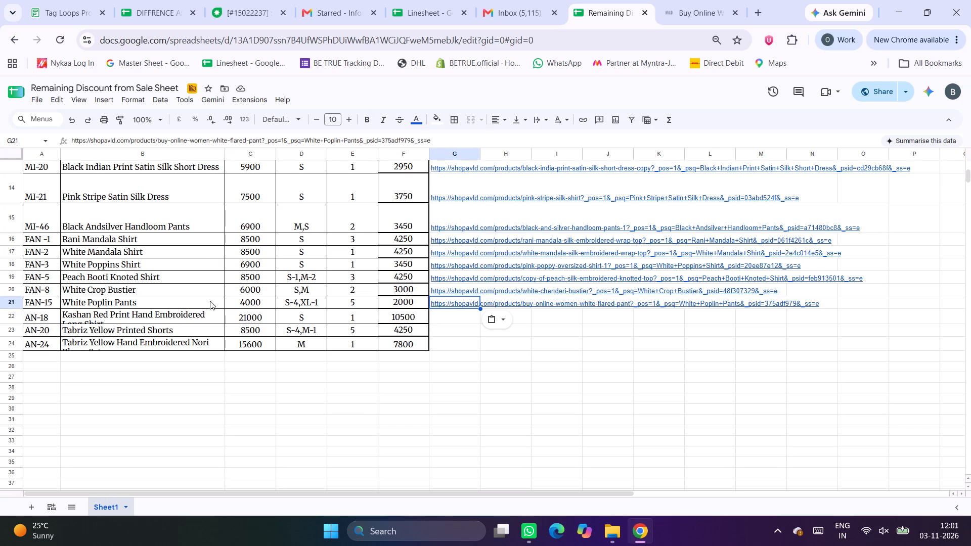
Search the AVLD store for the sheet's Kashan Red Print Hand Embroidered Long Shirt (AN-18) and open the matching herringbone cotton shirt page.
left_click(157, 320)
key("ctrl+c")
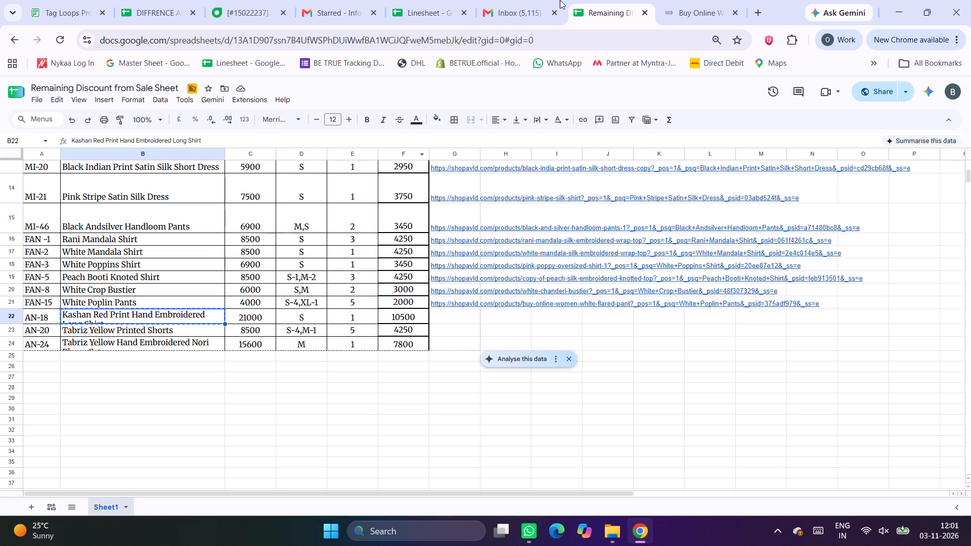
left_click(686, 0)
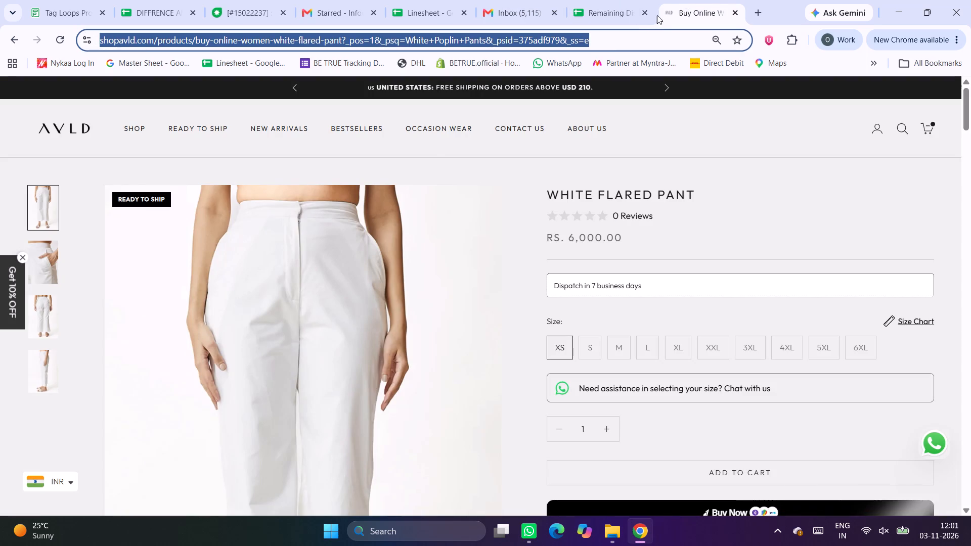
left_click(898, 132)
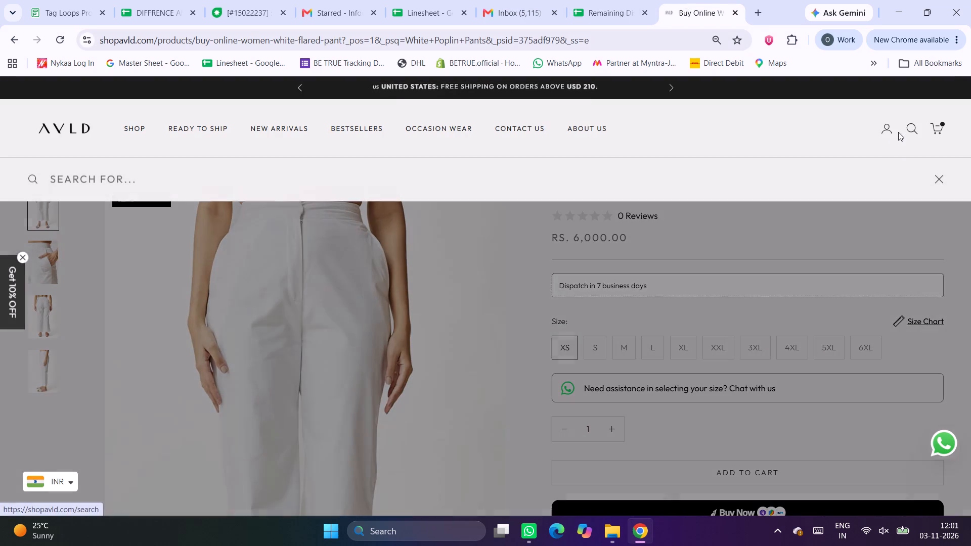
key("ctrl+v")
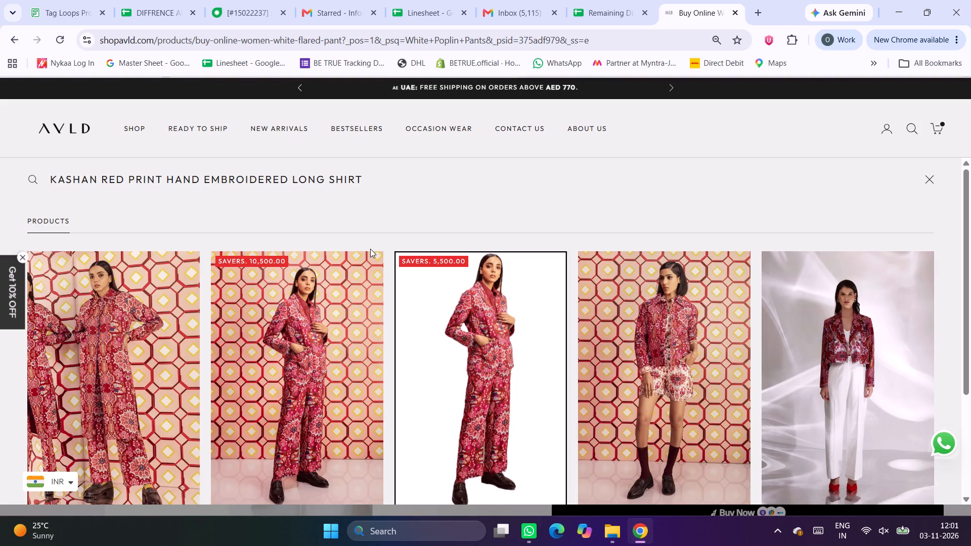
scroll(211, 347, "down", 2)
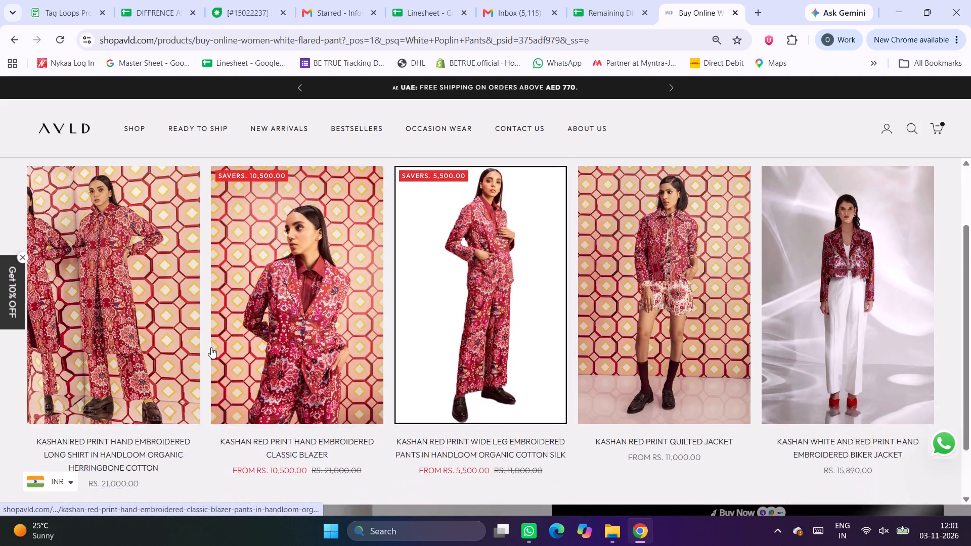
left_click(165, 250)
left_click(637, 0)
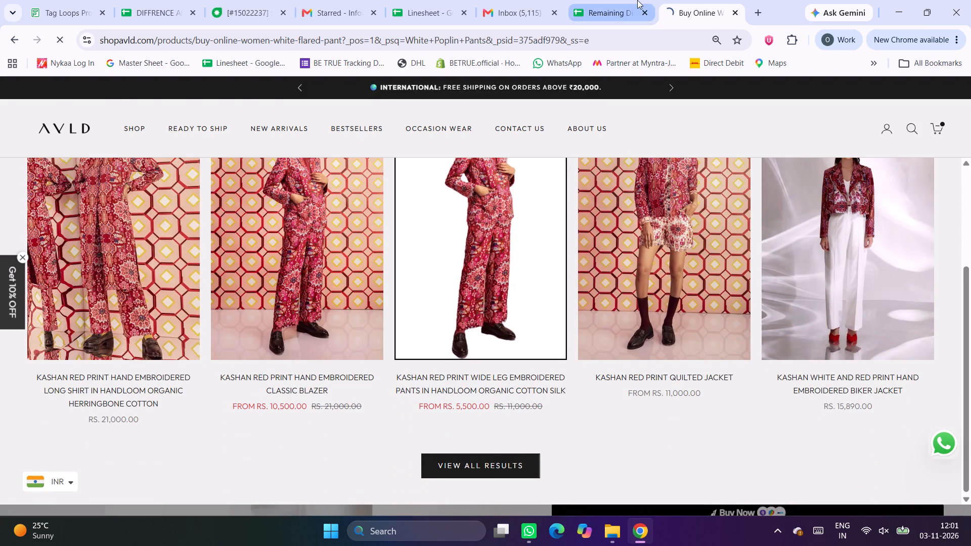
left_click(712, 0)
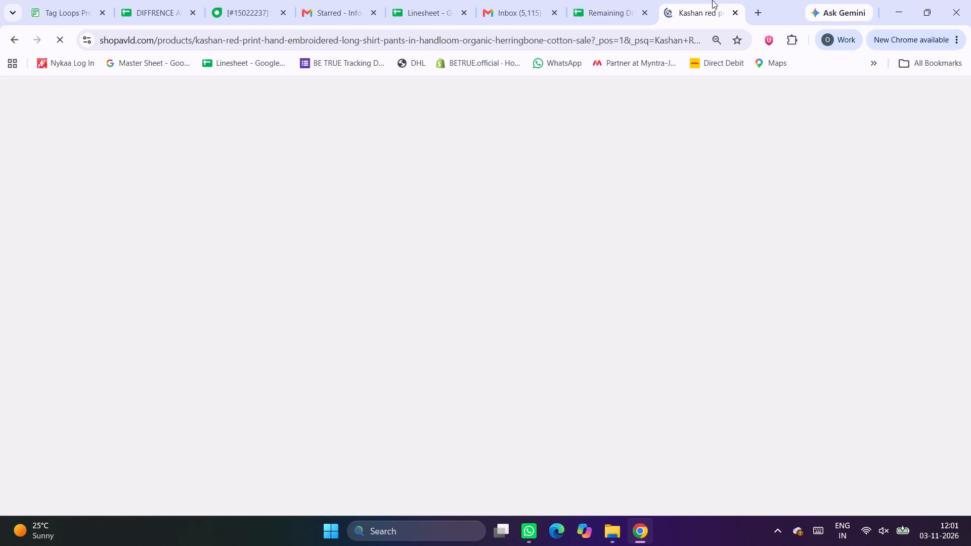
Put the Kashan Red Print Hand Embroidered Long Shirt page URL into the Link column of row AN-18.
left_click(634, 41)
key("ctrl+x")
left_click(583, 0)
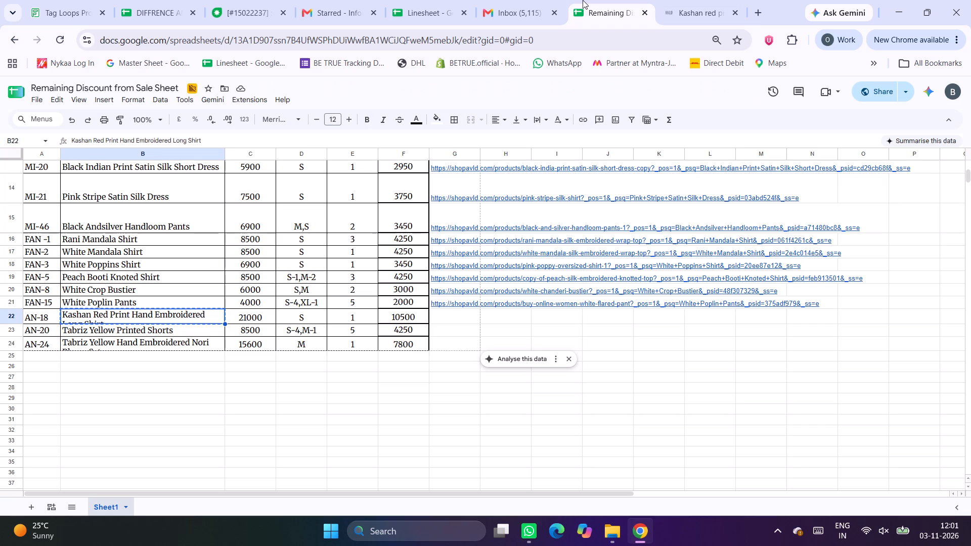
left_click(452, 314)
key("ctrl+v")
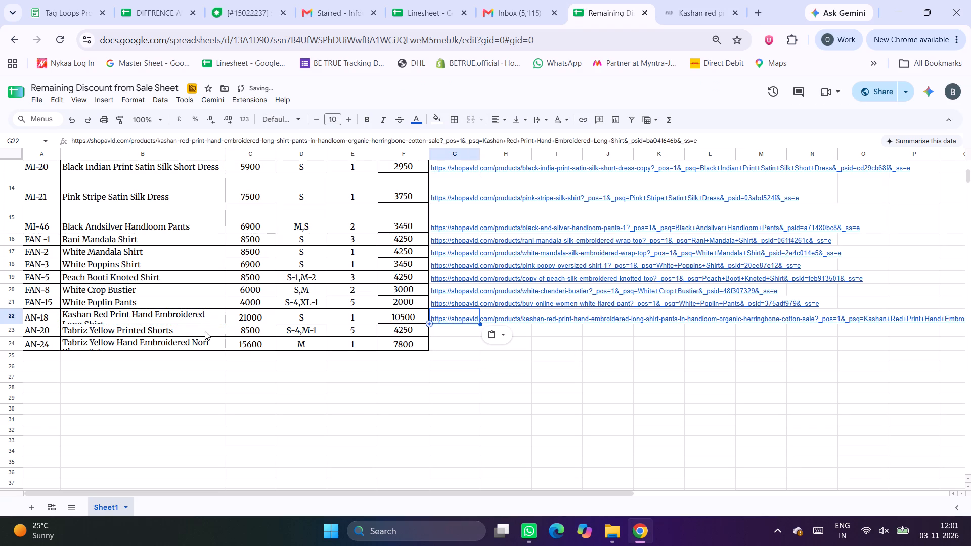
Search the AVLD store for the sheet's Tabriz Yellow Printed Shorts (AN-20) and open the Rs. 8,500 Tabriz Yellow Print Shorts page.
left_click(98, 331)
key("ctrl+c")
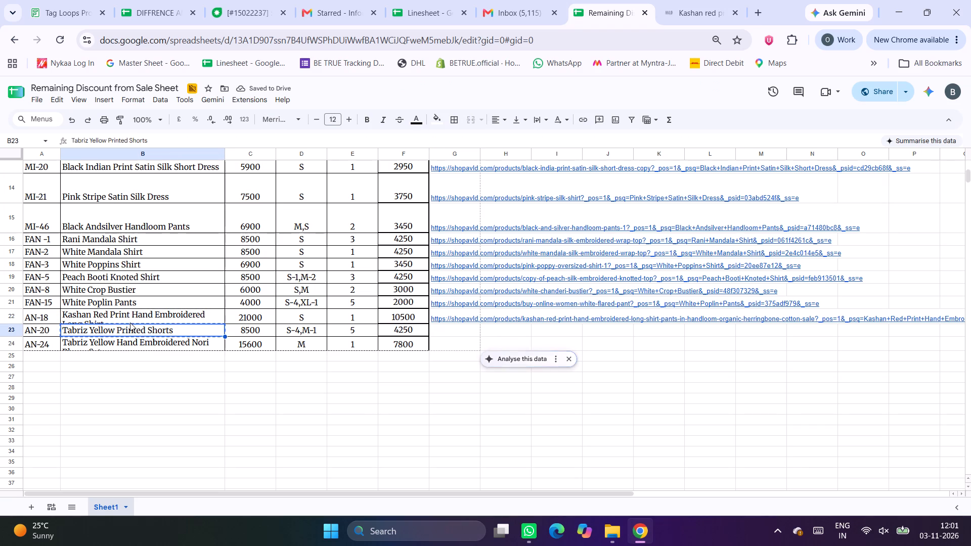
left_click(687, 0)
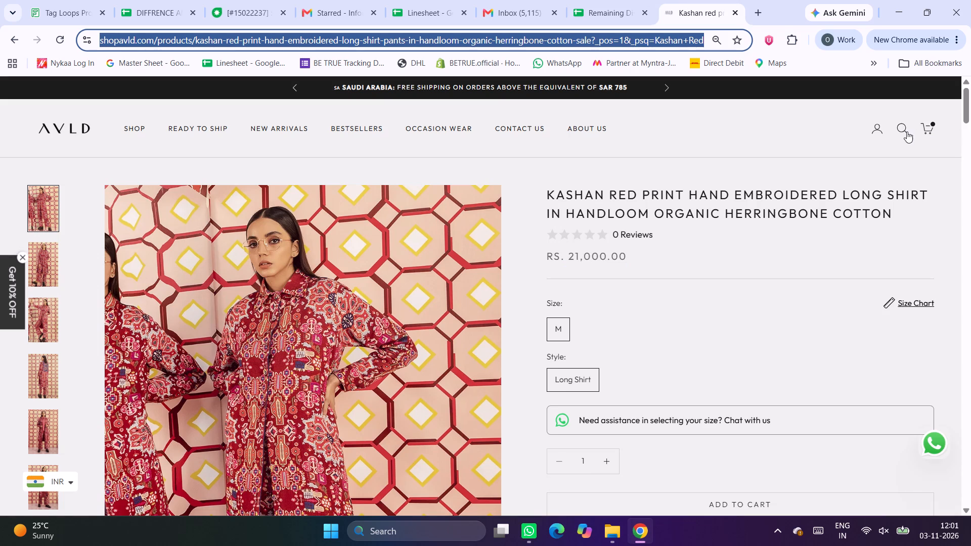
left_click(904, 126)
key("ctrl+v")
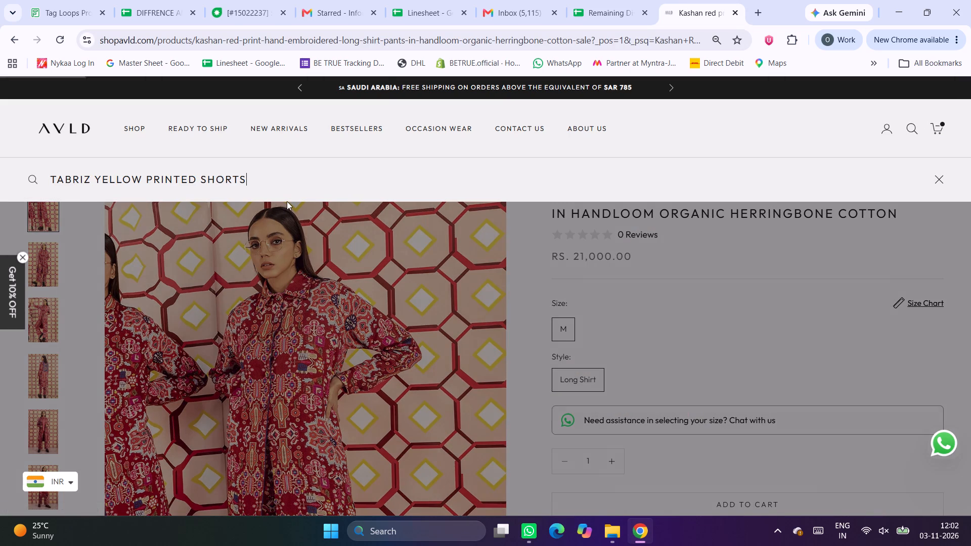
scroll(230, 378, "down", 2)
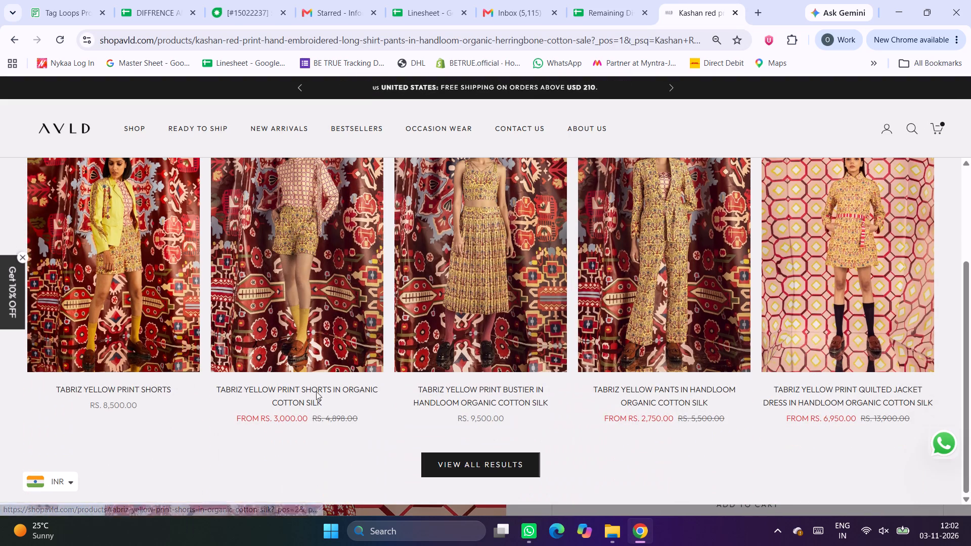
left_click(131, 306)
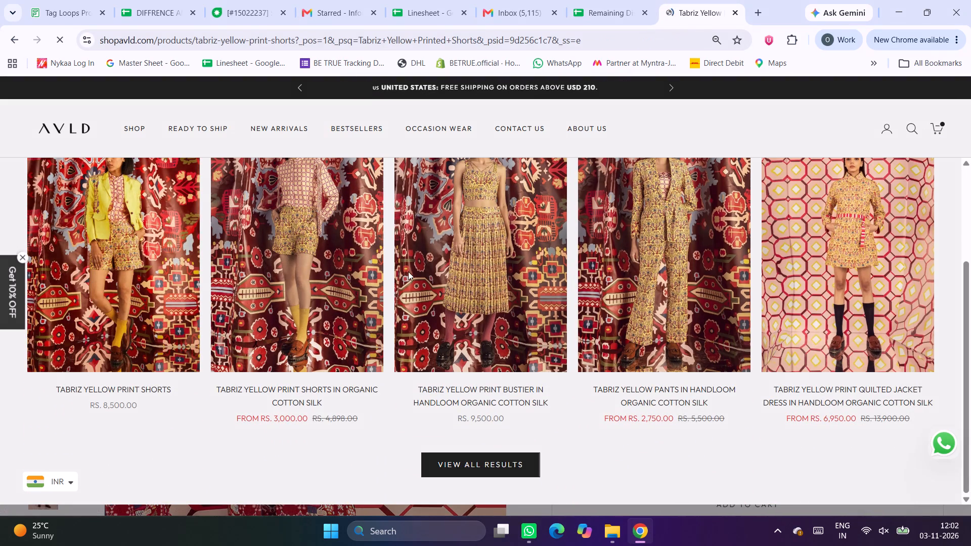
Put the Tabriz Yellow Print Shorts page URL into the Link column of row AN-20 in the sale sheet.
left_click(536, 35)
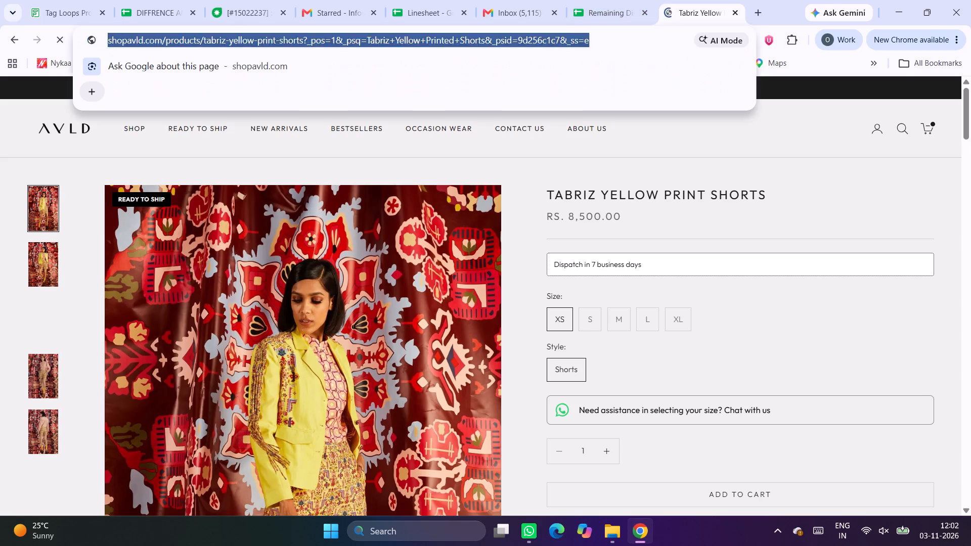
key("ctrl+x")
left_click(642, 0)
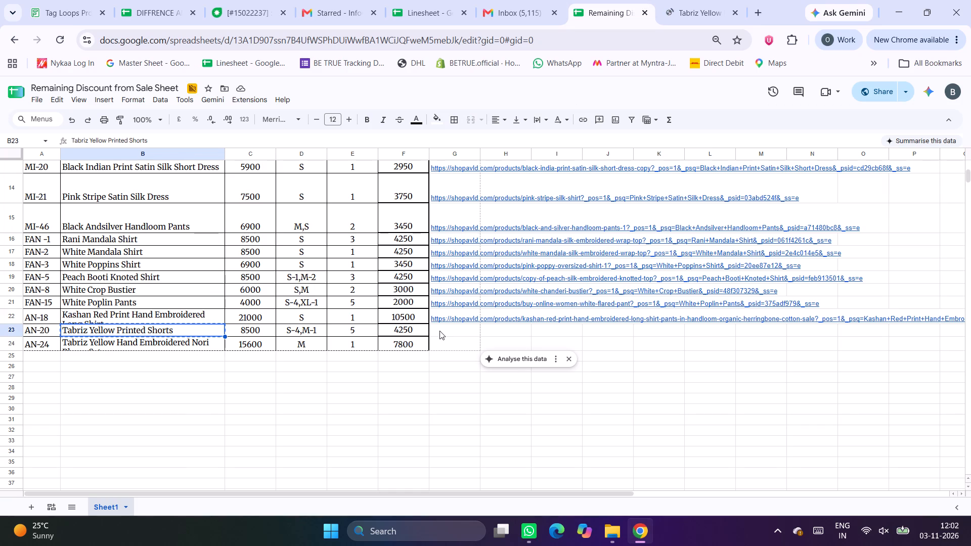
left_click(439, 331)
key("ctrl+v")
Search the AVLD store for the sheet's Tabriz Yellow Hand Embroidered Nori Blazer Set (AN-24) and open the matching product page.
left_click(129, 337)
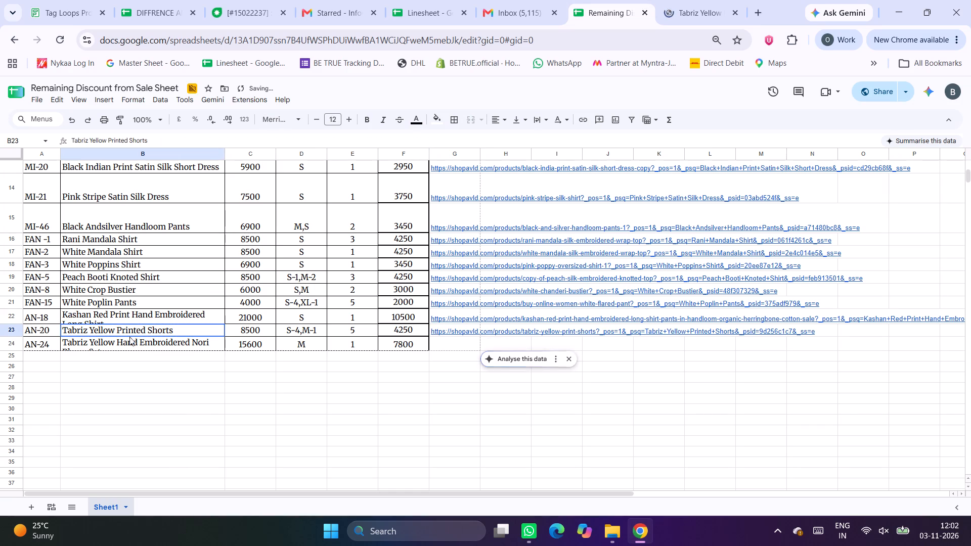
left_click(116, 344)
key("ctrl+c")
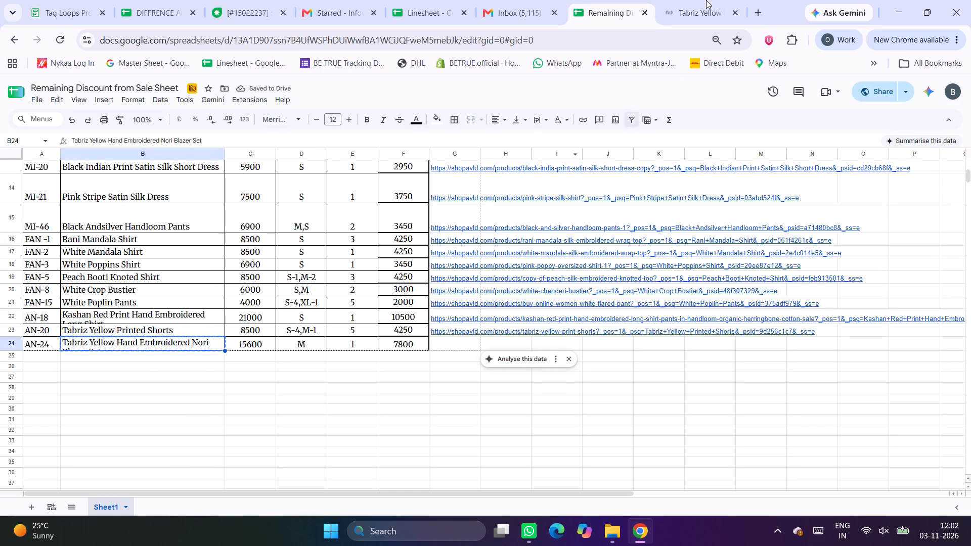
left_click(695, 0)
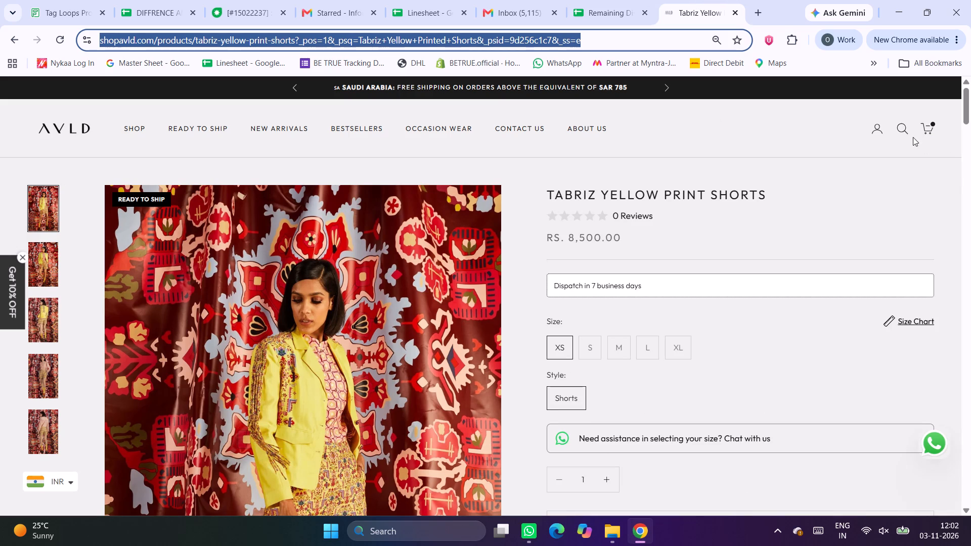
left_click(902, 131)
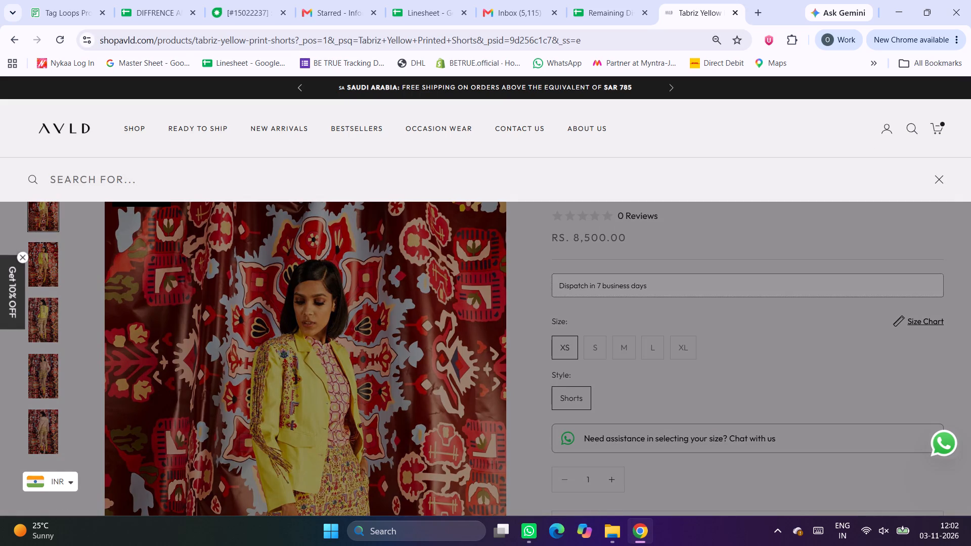
key("ctrl+v")
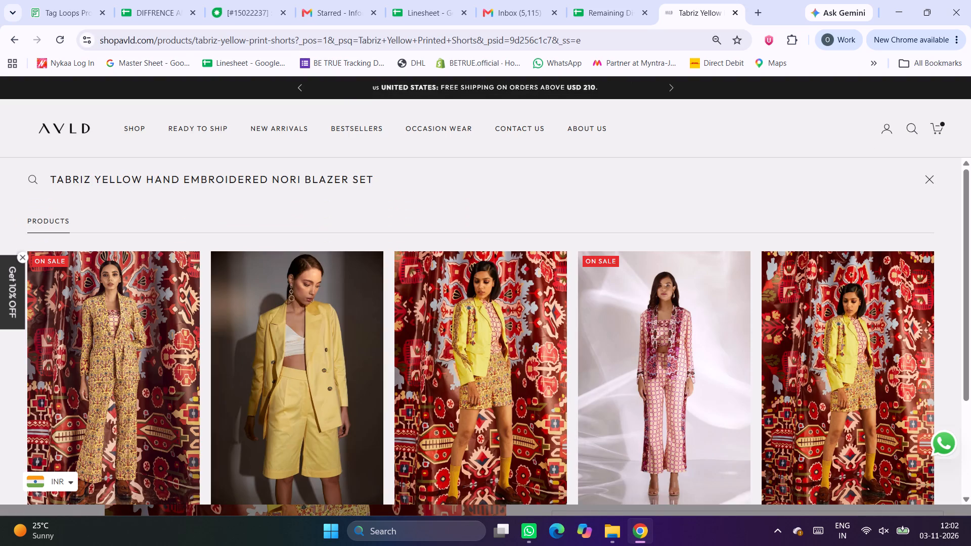
scroll(333, 337, "down", 2)
left_click(144, 271)
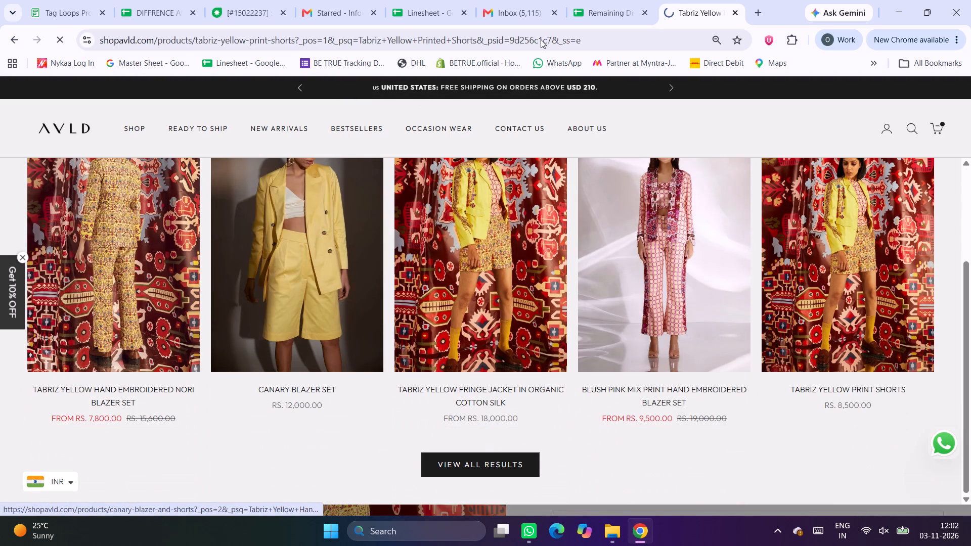
Put the Tabriz Yellow Hand Embroidered Nori Blazer Set page URL into the Link column of row AN-24.
left_click(471, 34)
key("ctrl+x")
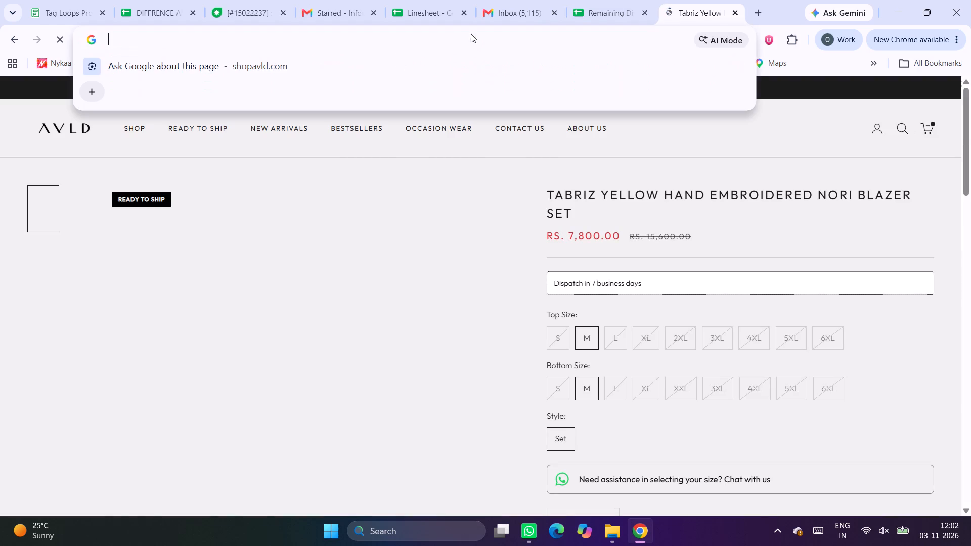
left_click(601, 0)
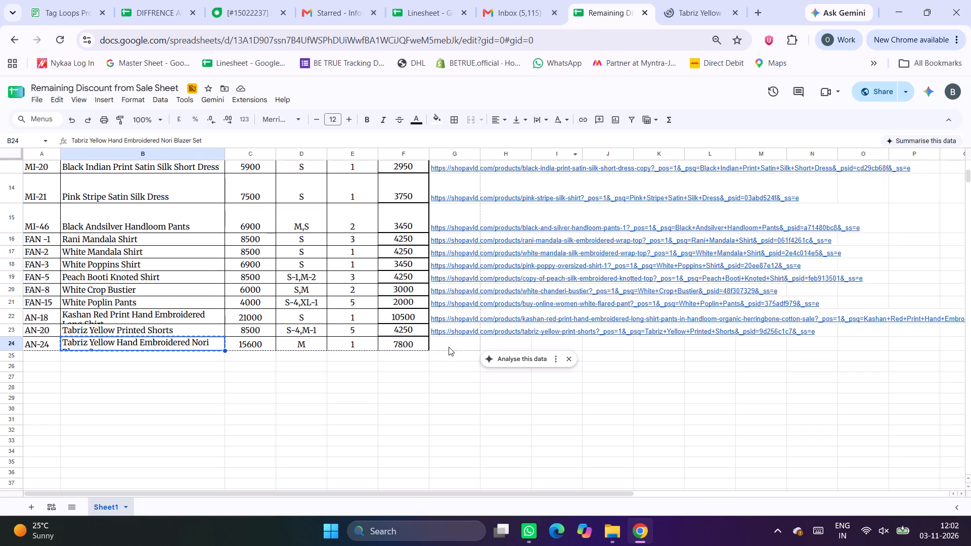
left_click(449, 347)
key("ctrl+v")
left_click(700, 0)
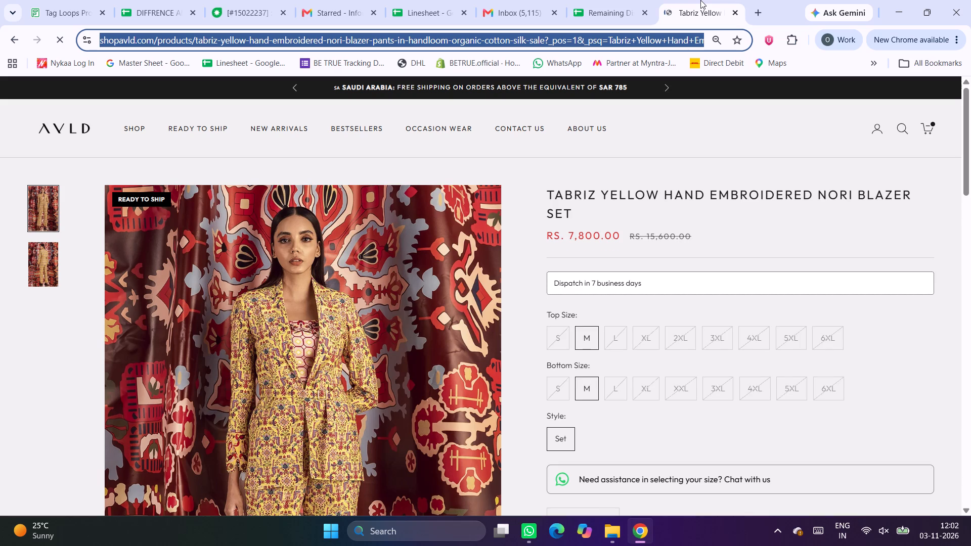
left_click(629, 0)
Copy the formatting of the first SALE MRP value (row BP-3) onto the entire Link column.
scroll(598, 229, "up", 6)
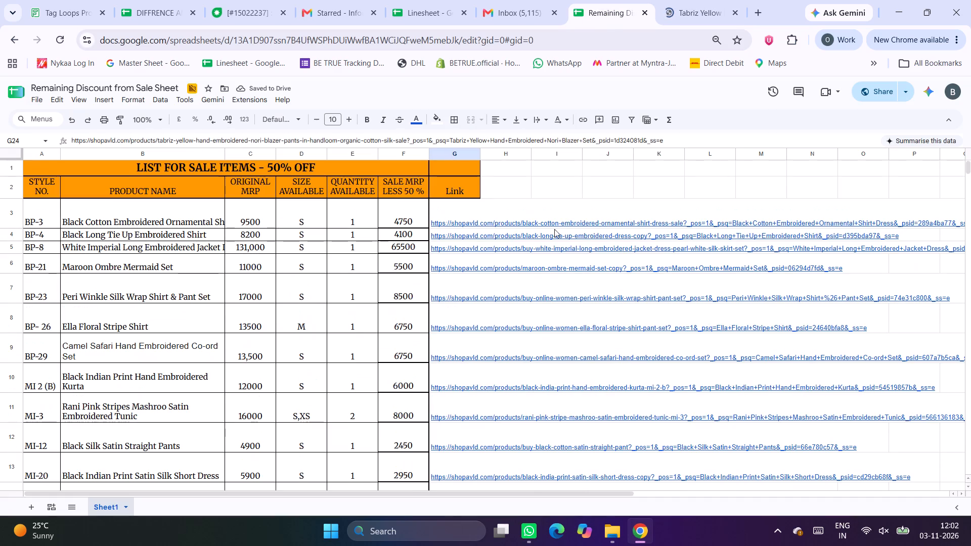
left_click(403, 210)
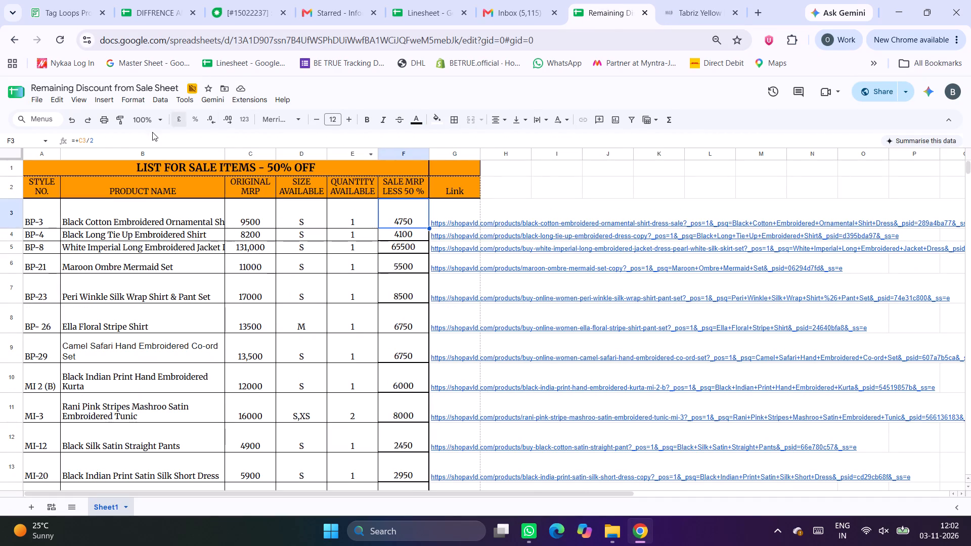
left_click(116, 124)
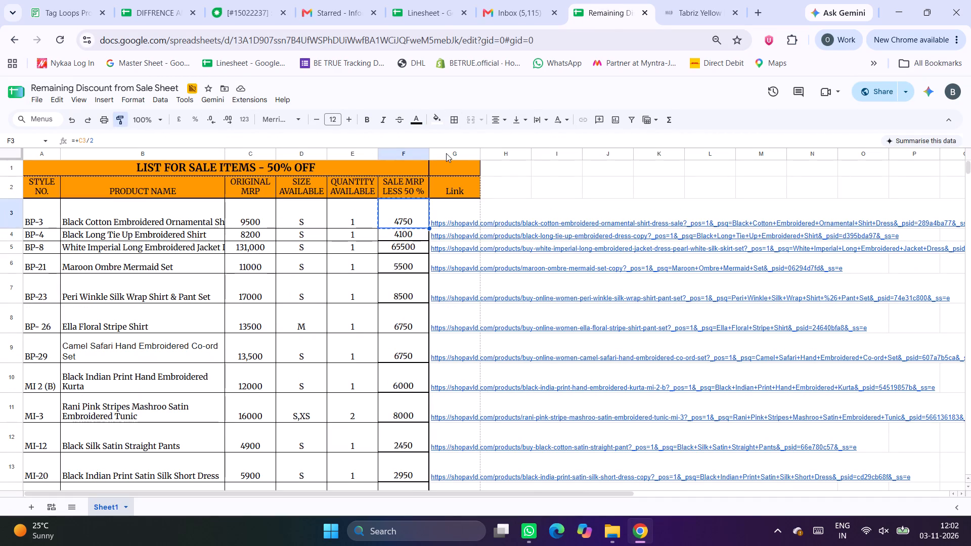
left_click(446, 153)
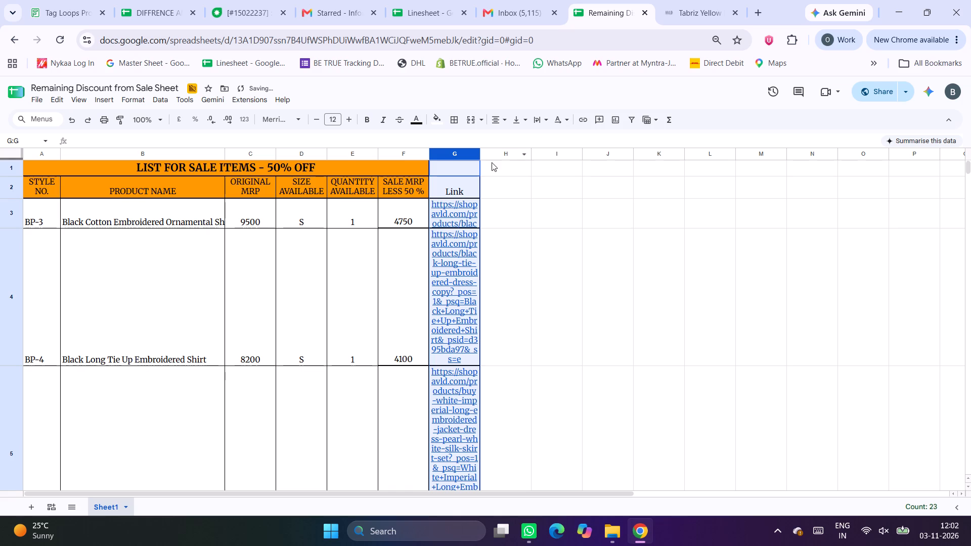
Widen the Link column to roughly five times its width so each URL wraps onto only a few lines.
left_click_drag(478, 154, 667, 142)
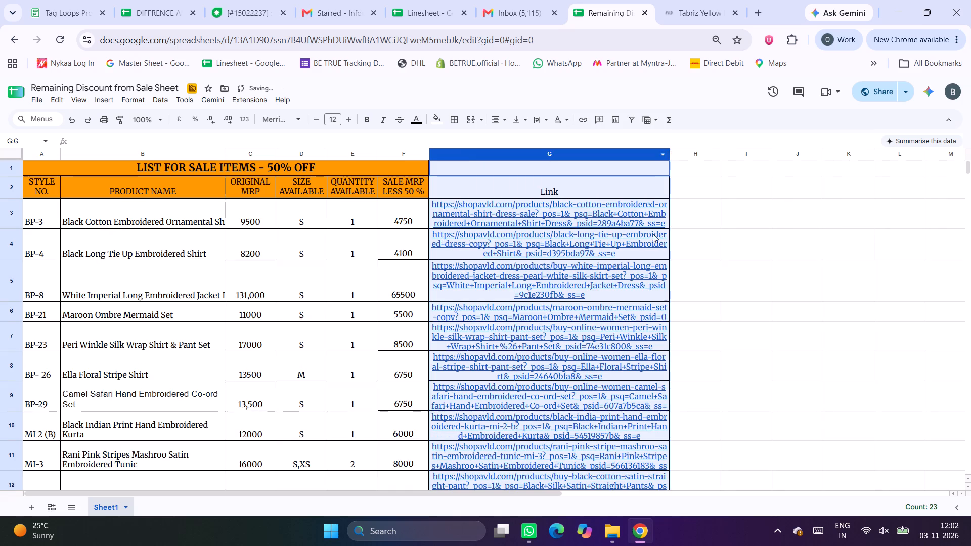
left_click(754, 278)
Copy the orange formatting of the QUANTITY AVAILABLE header onto the Link header cell.
left_click(360, 166)
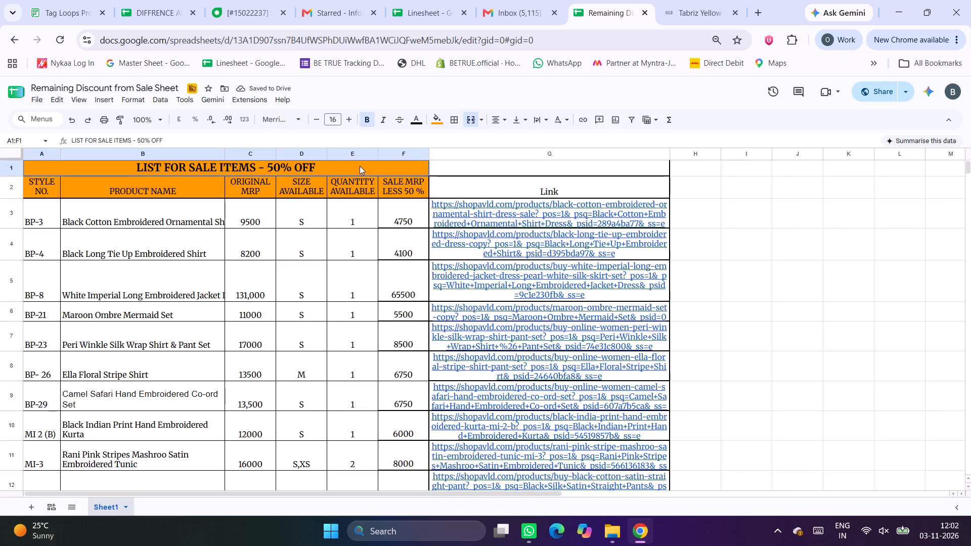
left_click(350, 184)
left_click(122, 120)
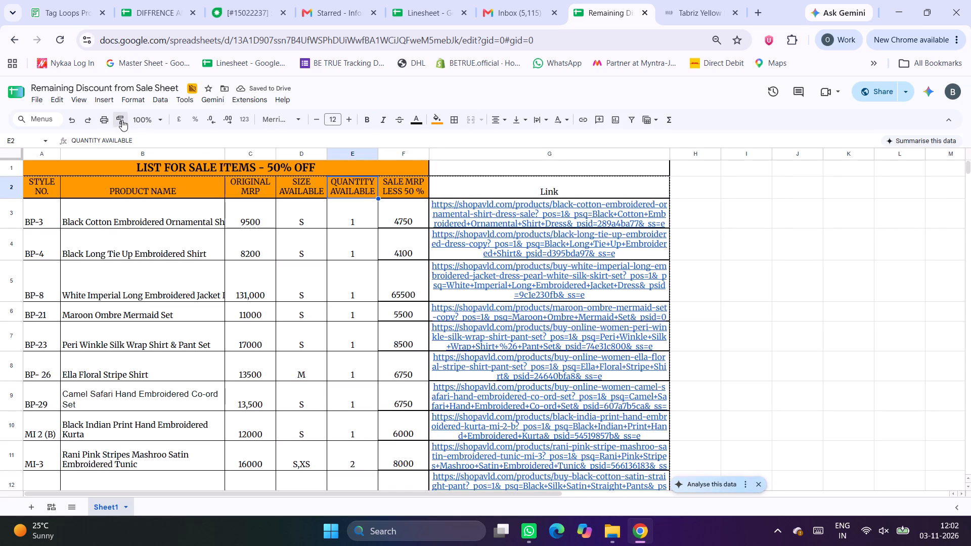
left_click(553, 186)
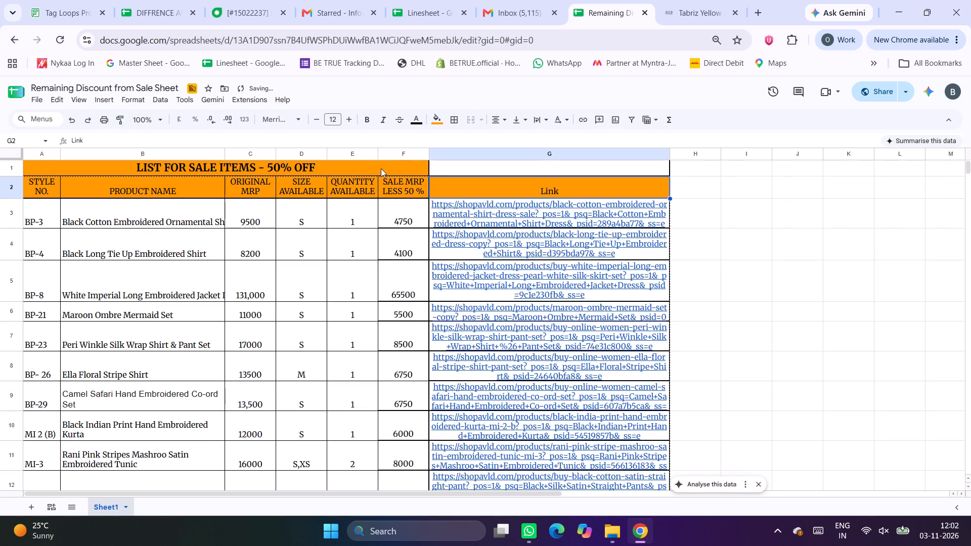
Fill the empty cell above the Link header with orange to match the title row, and save the sheet.
left_click(364, 173)
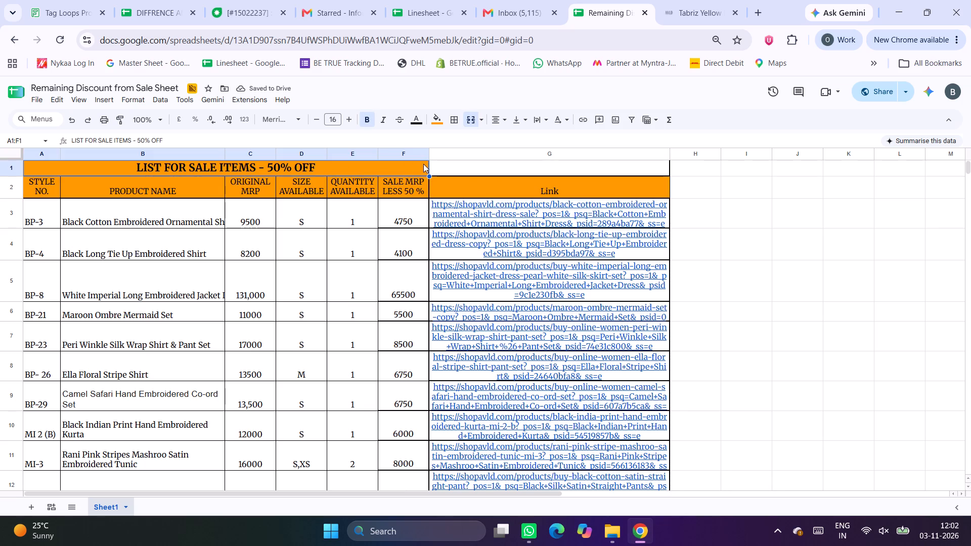
left_click(467, 167)
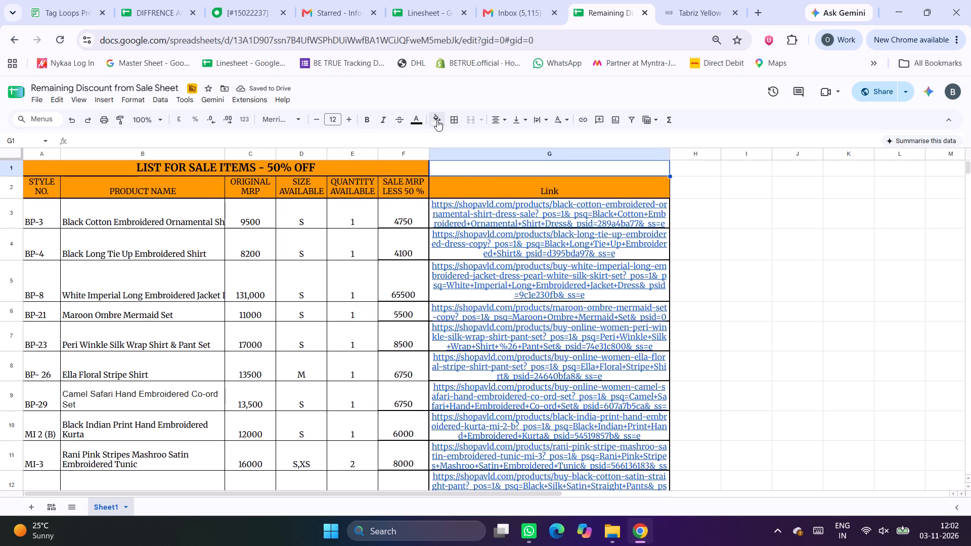
left_click(437, 120)
left_click(465, 167)
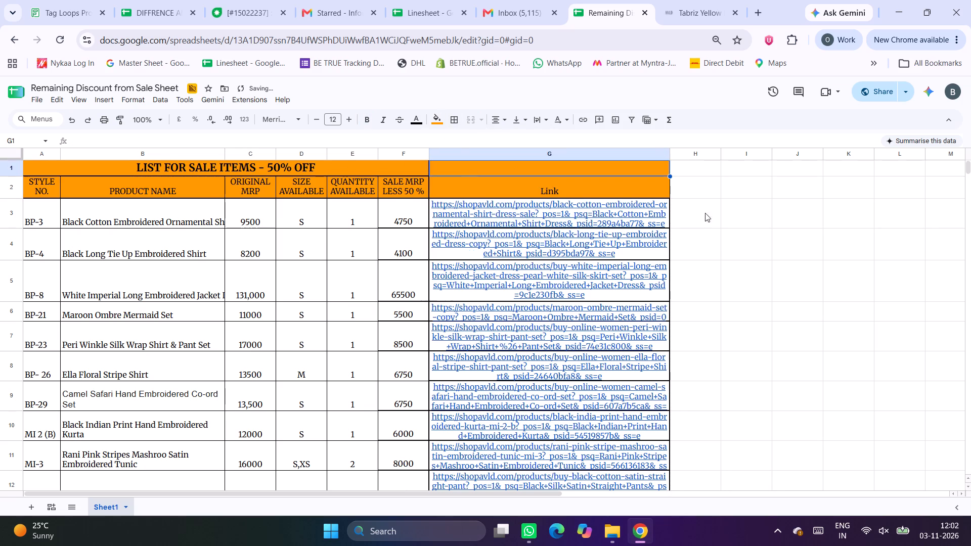
left_click(836, 260)
key("ctrl+s")
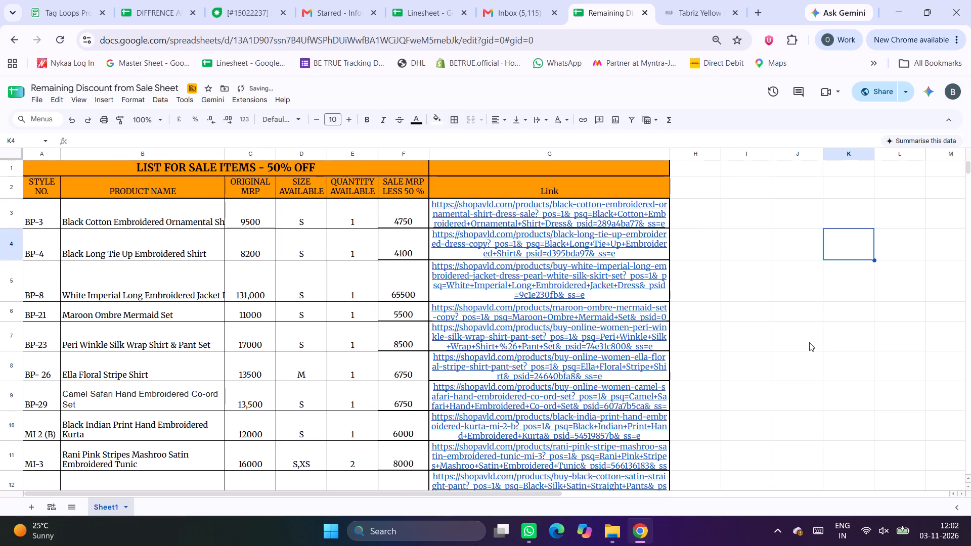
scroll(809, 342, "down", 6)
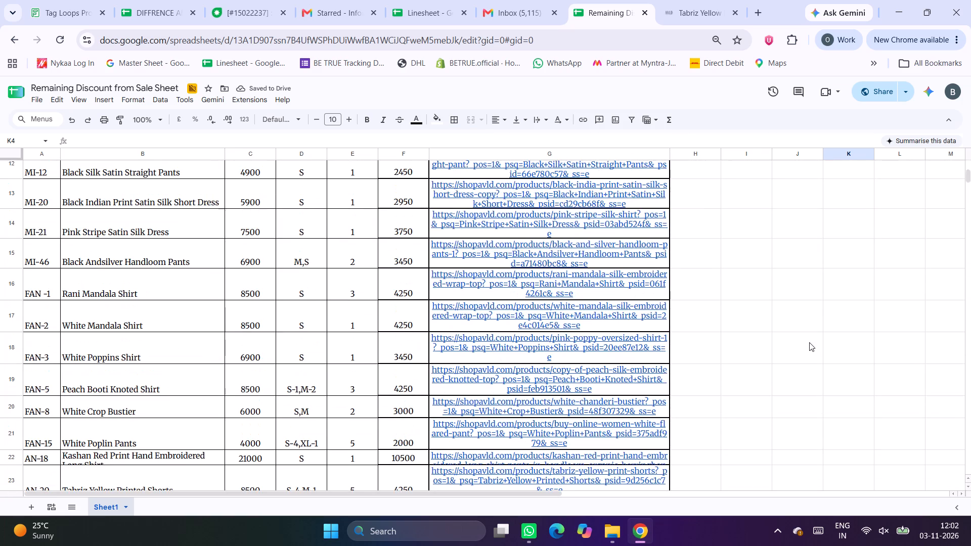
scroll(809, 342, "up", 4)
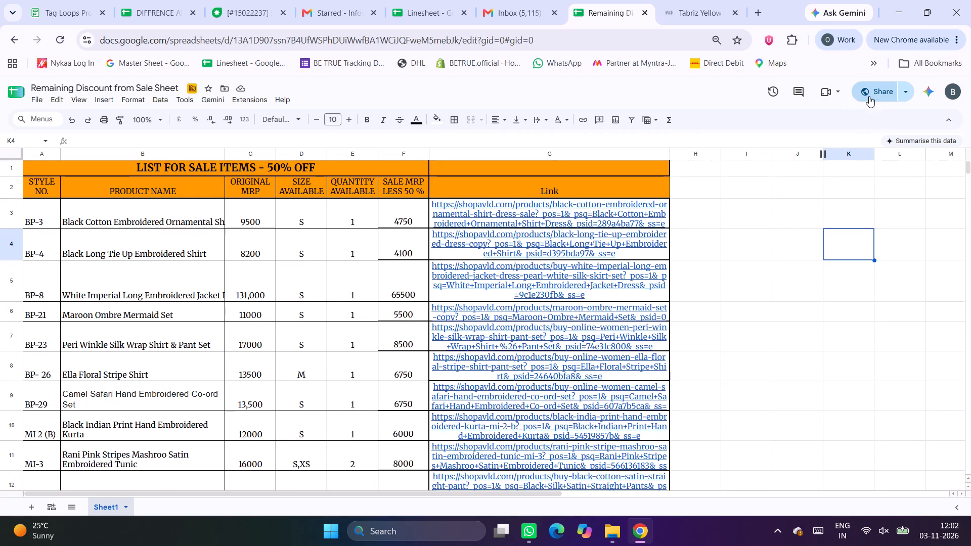
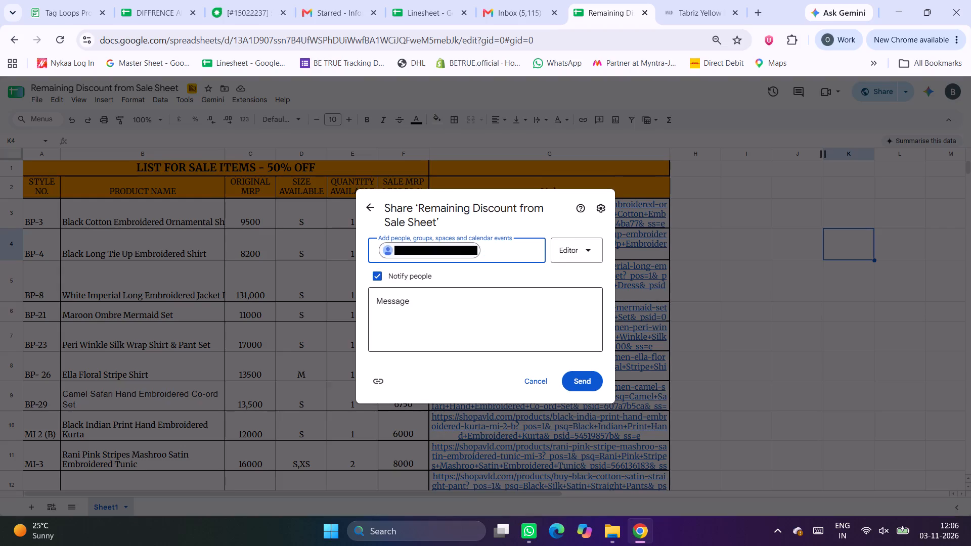
Give the added recipient Commenter access to the Remaining Discount from Sale Sheet and send the share invitation without a message.
left_click(584, 259)
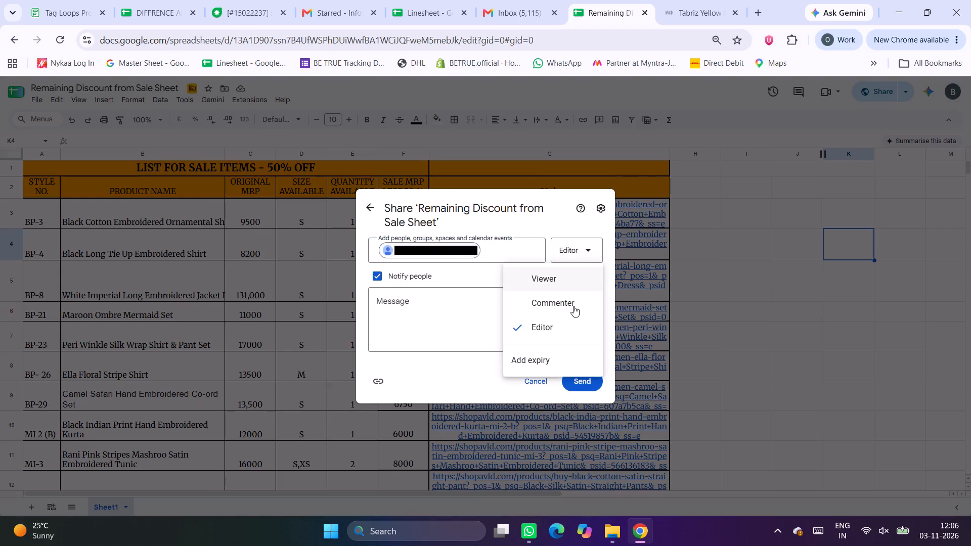
left_click(573, 306)
left_click(506, 322)
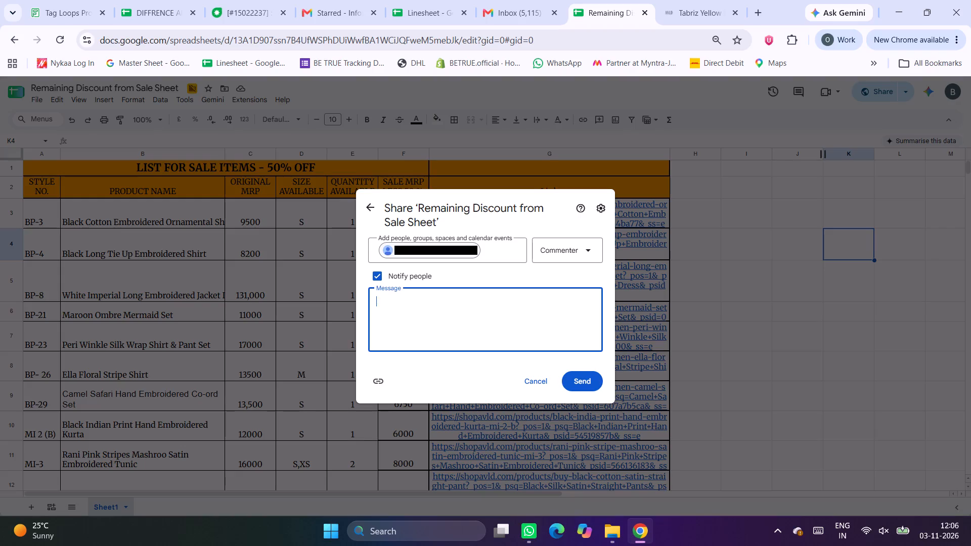
left_click(585, 378)
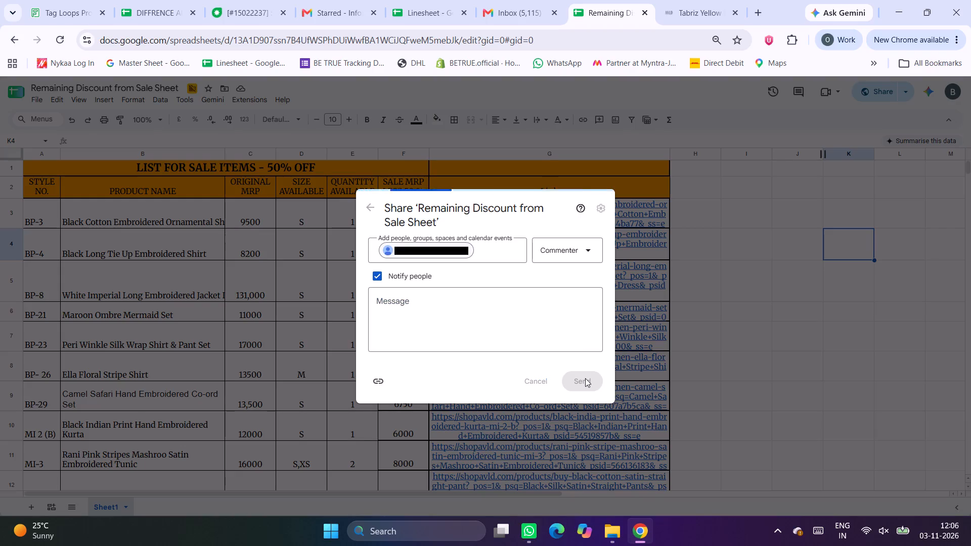